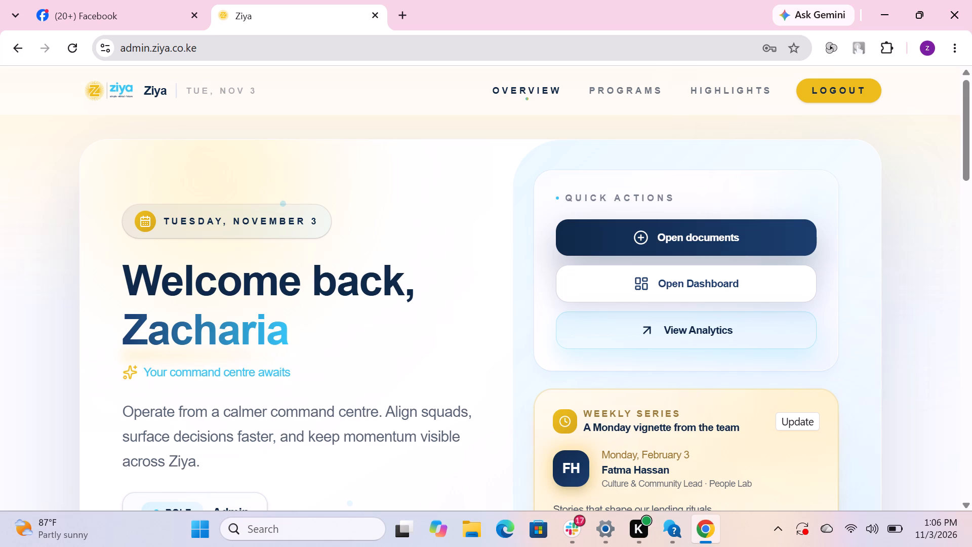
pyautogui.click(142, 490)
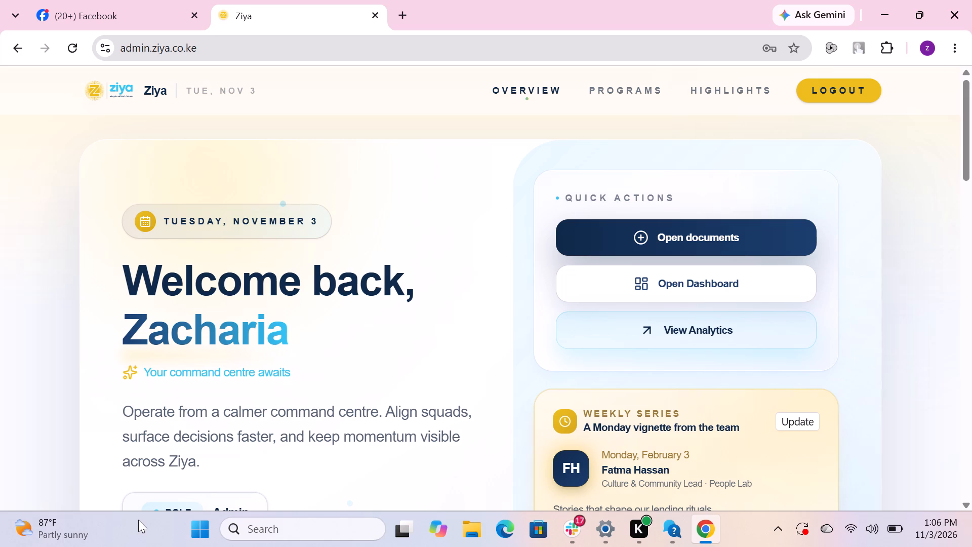
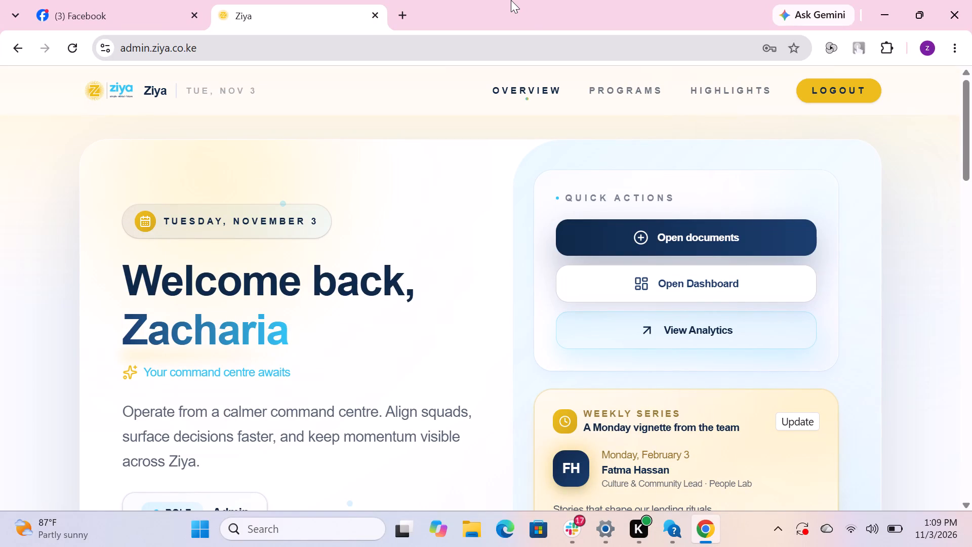
# Open the dashboard and go to the System Agent Wallet page in the Agents section.
pyautogui.click(713, 5)
pyautogui.click(708, 285)
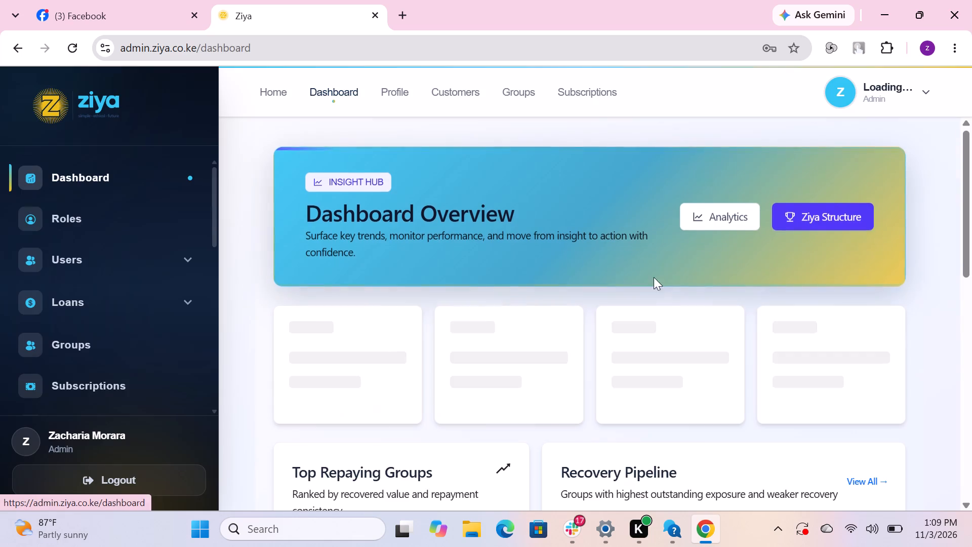
pyautogui.scroll(-1, 43, 217)
pyautogui.scroll(2, 68, 222)
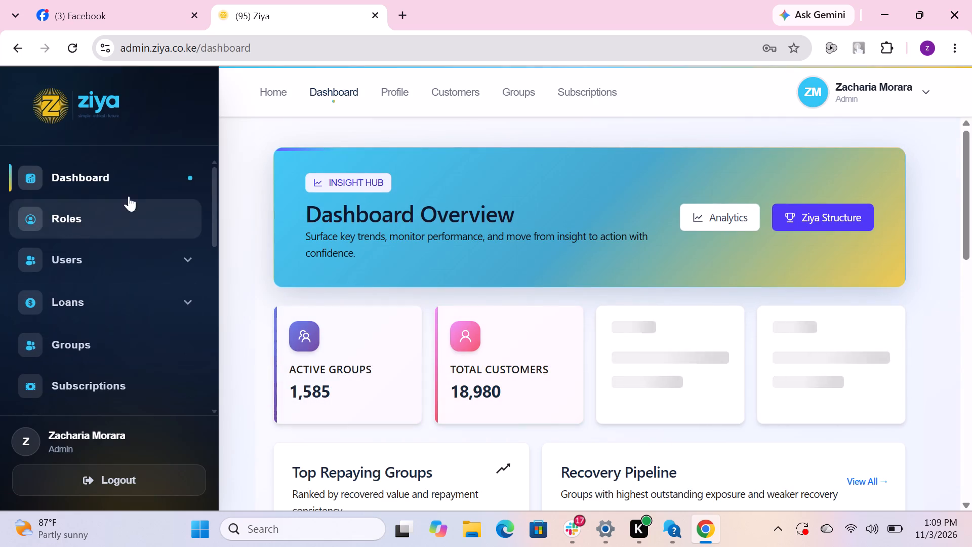
pyautogui.click(139, 179)
pyautogui.scroll(-1, 133, 270)
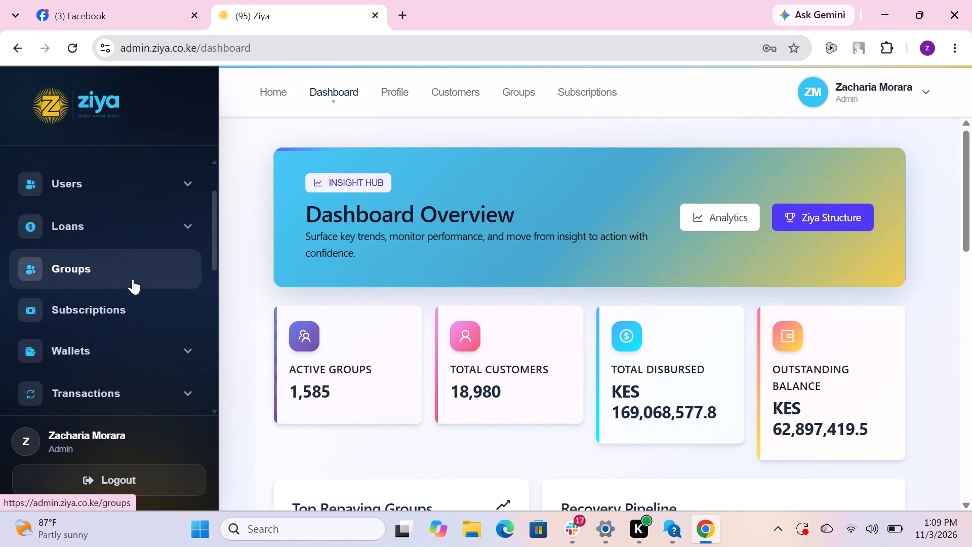
pyautogui.scroll(-3, 132, 284)
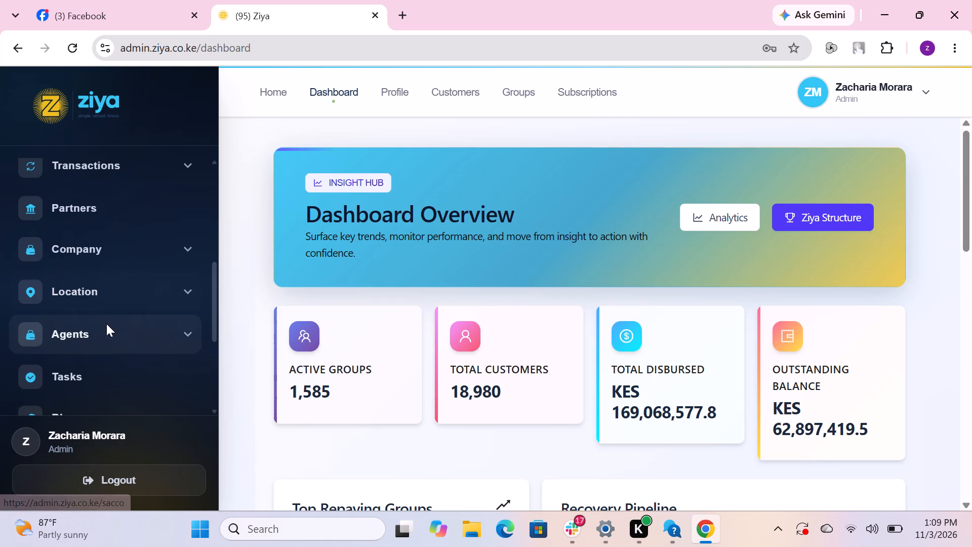
pyautogui.click(104, 329)
pyautogui.scroll(-1, 107, 390)
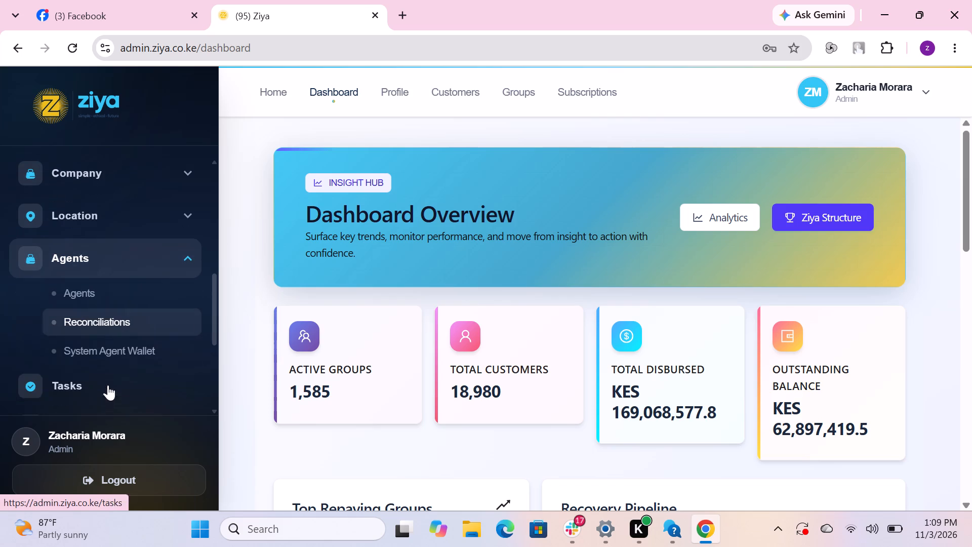
pyautogui.click(112, 344)
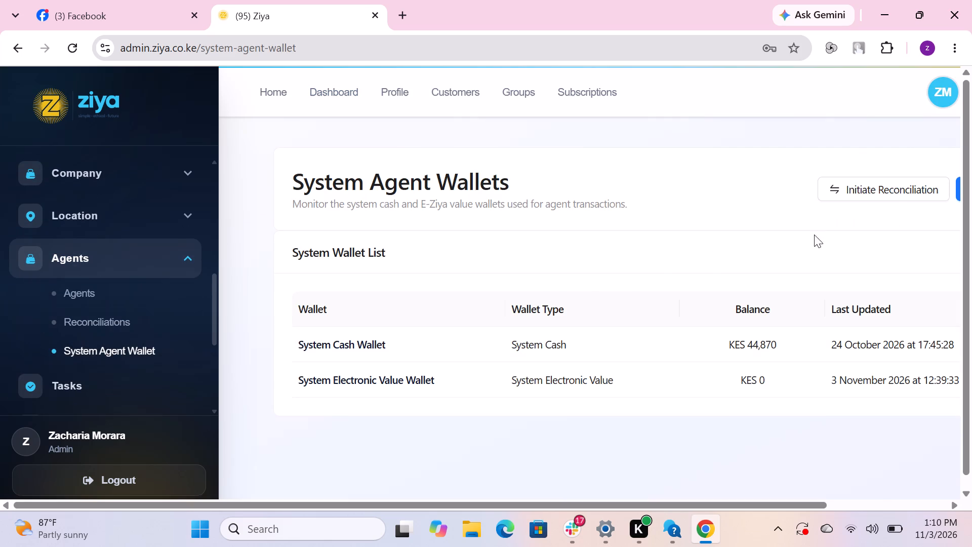
# Start a new reconciliation for the system agent wallets and enter an amount of KES 18215.
pyautogui.click(853, 198)
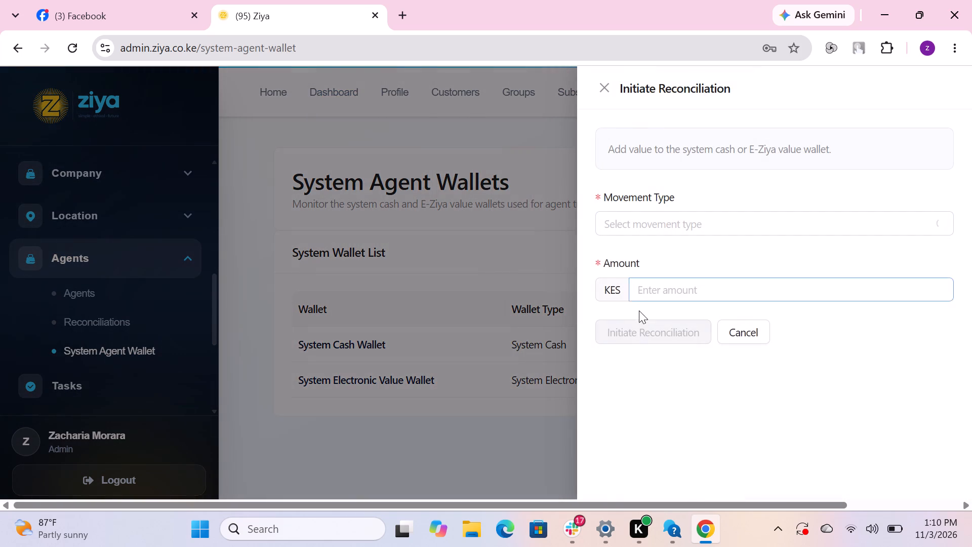
pyautogui.click(659, 279)
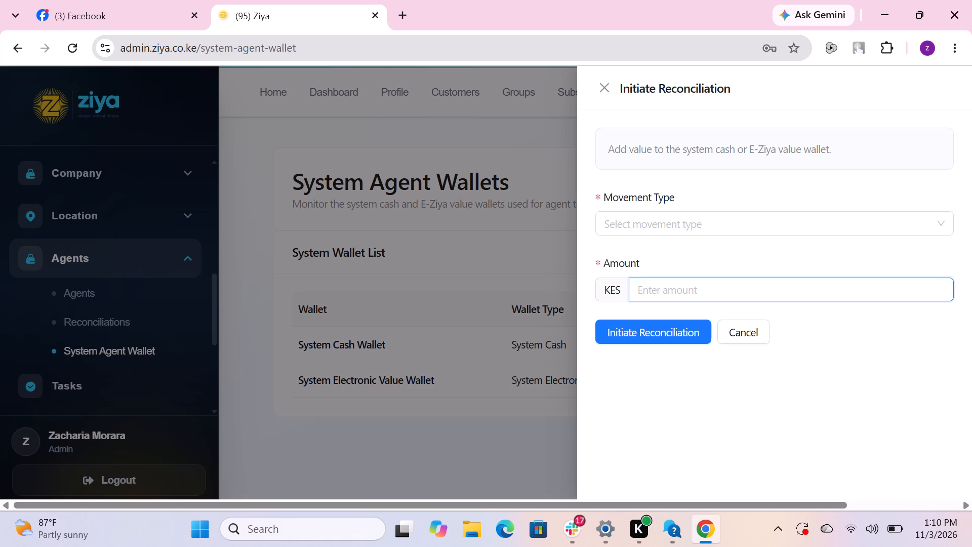
pyautogui.write('18')
pyautogui.write('215')
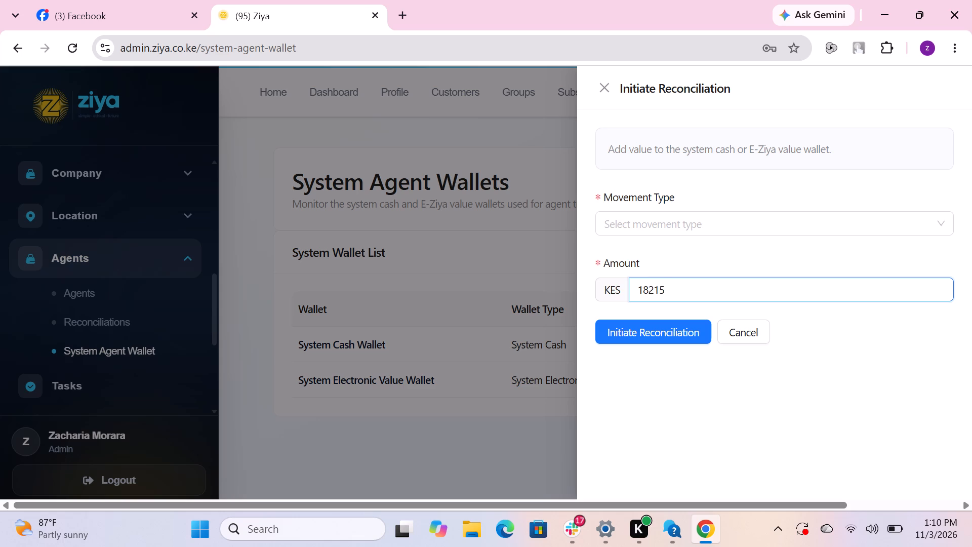
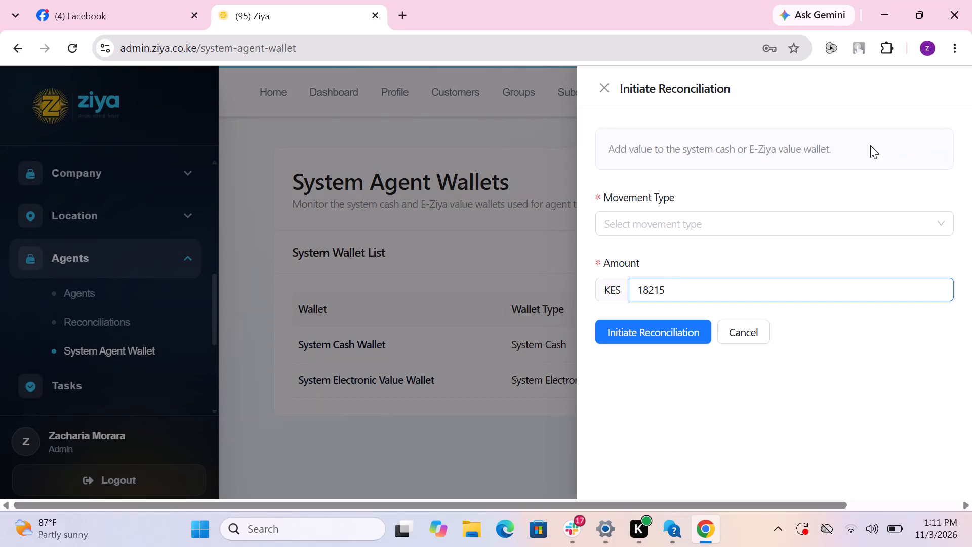
# Set the movement type to Add electronic value and submit the reconciliation.
pyautogui.click(942, 225)
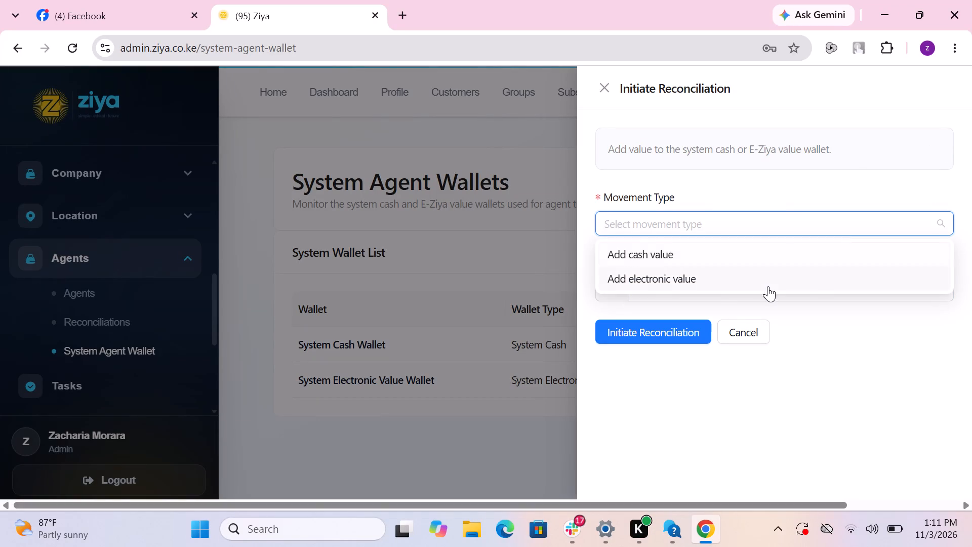
pyautogui.click(768, 288)
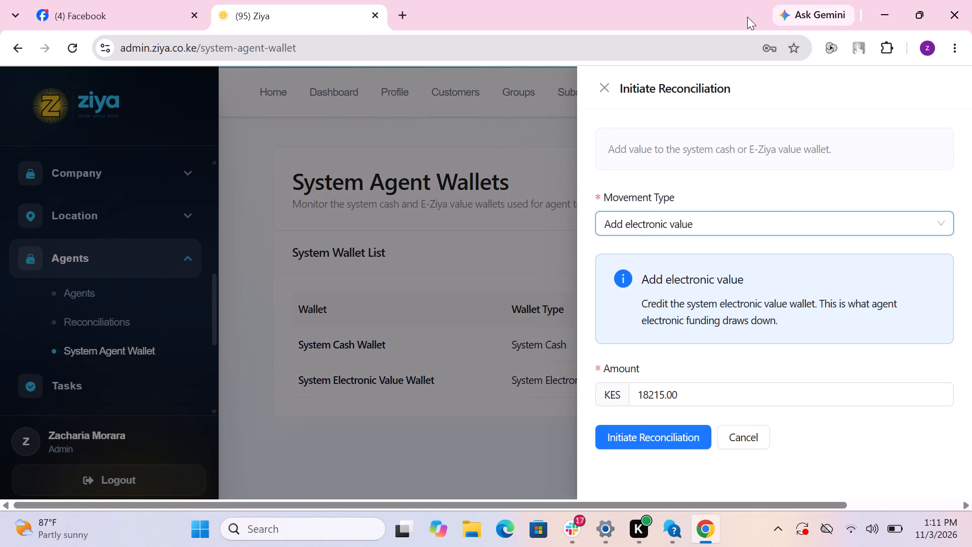
pyautogui.click(649, 437)
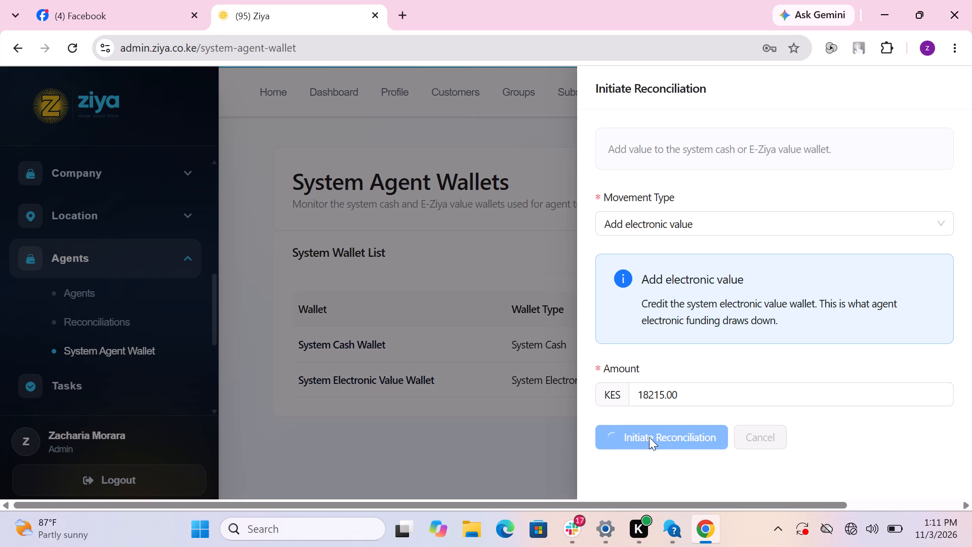
# Reconnect the computer to the WSH-MSA Wi-Fi network.
pyautogui.click(845, 531)
pyautogui.click(773, 238)
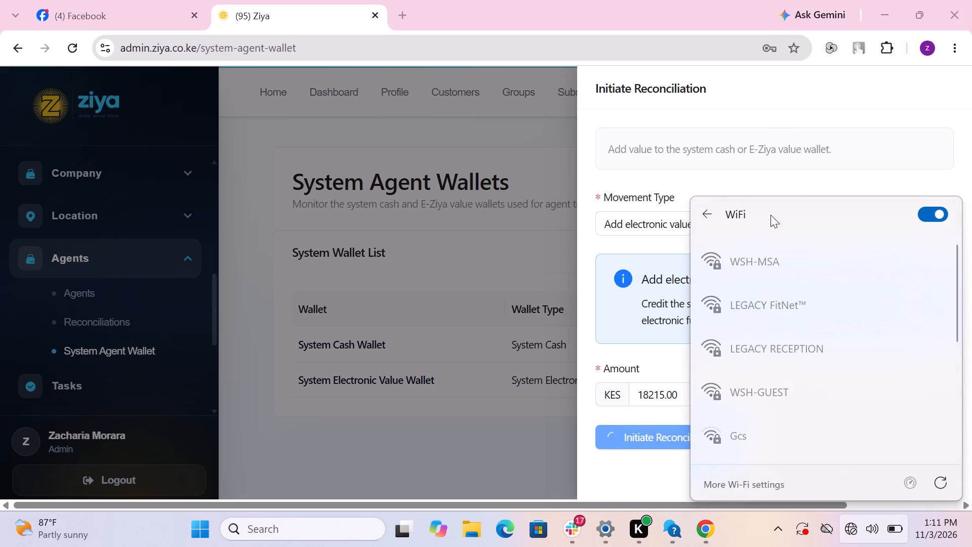
pyautogui.doubleClick(769, 253)
pyautogui.click(875, 328)
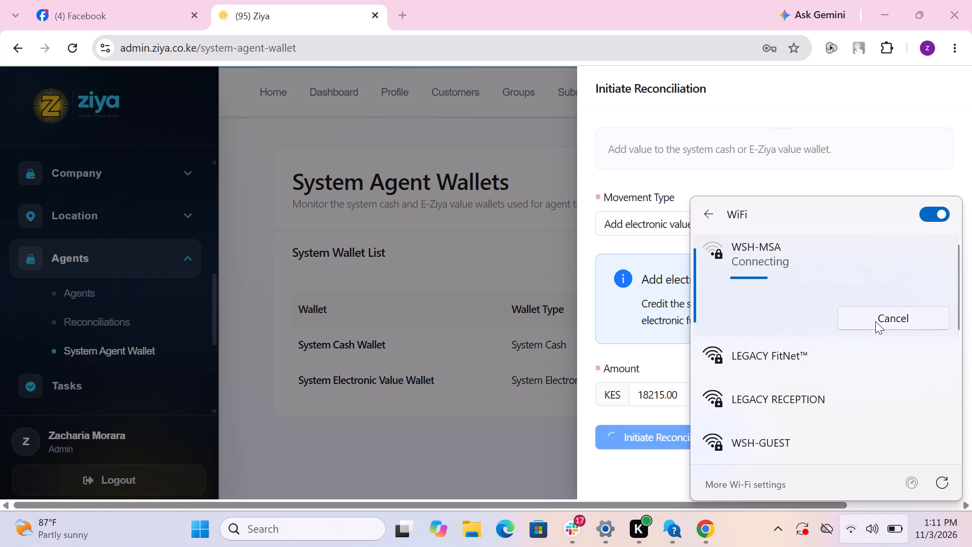
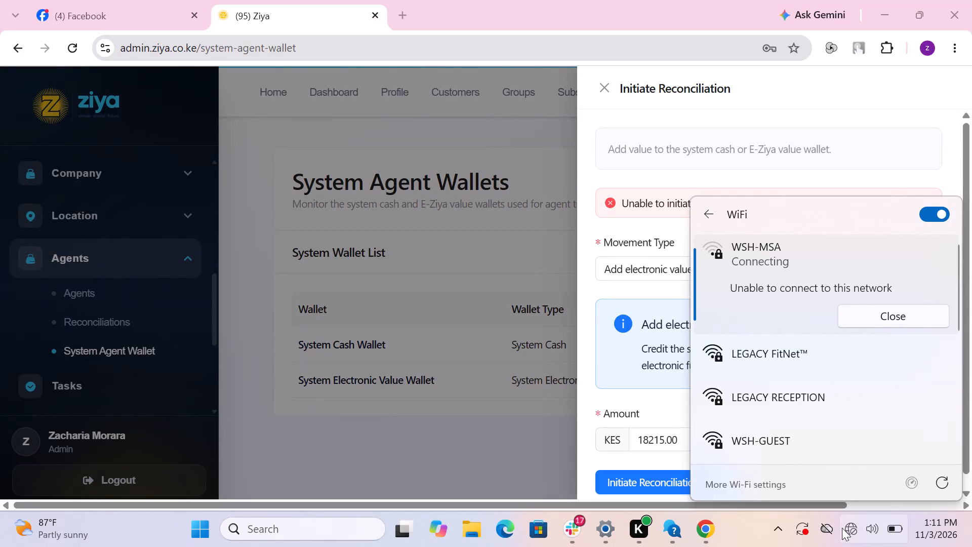
# Check the Wi-Fi connection status in the network list and return to the System Agent Wallets page.
pyautogui.click(848, 530)
pyautogui.click(848, 524)
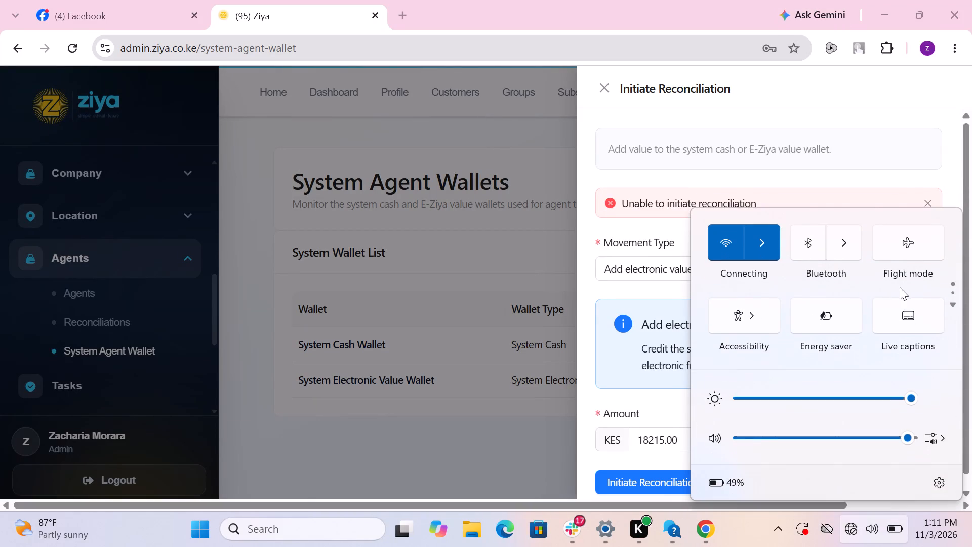
pyautogui.click(759, 241)
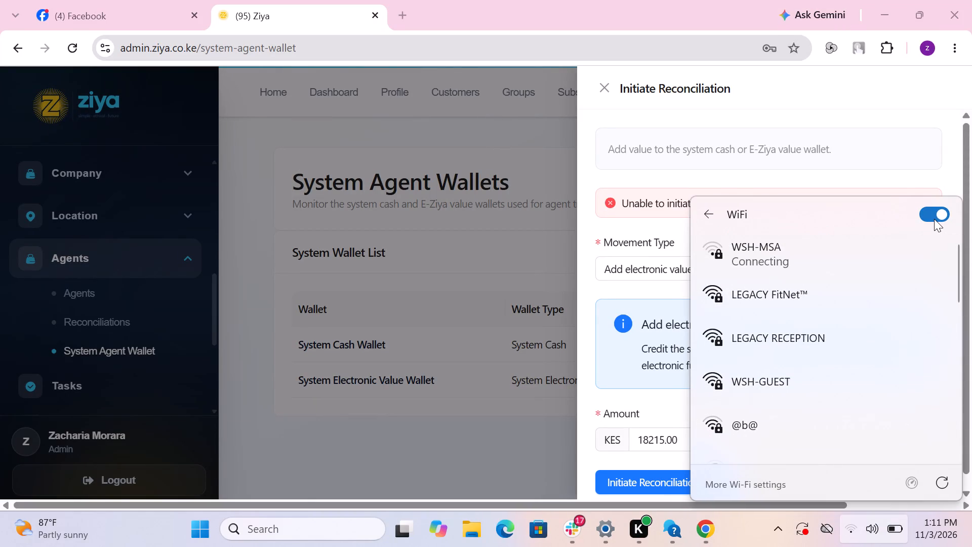
pyautogui.click(490, 389)
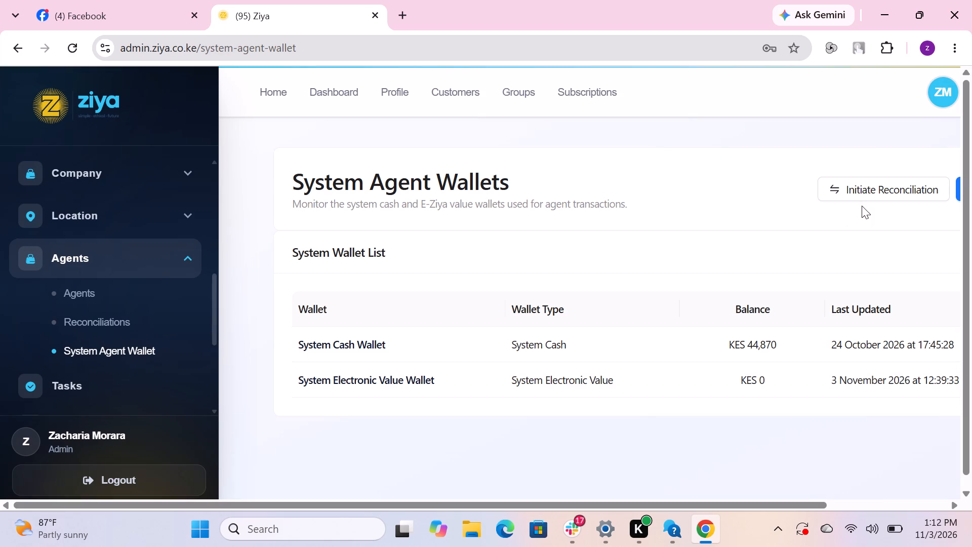
# Start a new reconciliation with the movement type Add electronic value and an amount of KES 18215.
pyautogui.click(868, 190)
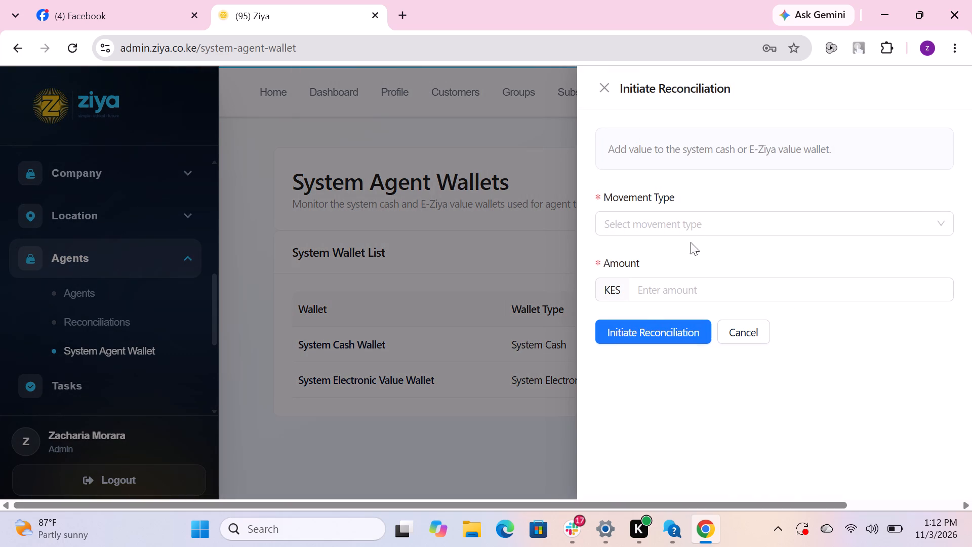
pyautogui.click(699, 225)
pyautogui.click(697, 278)
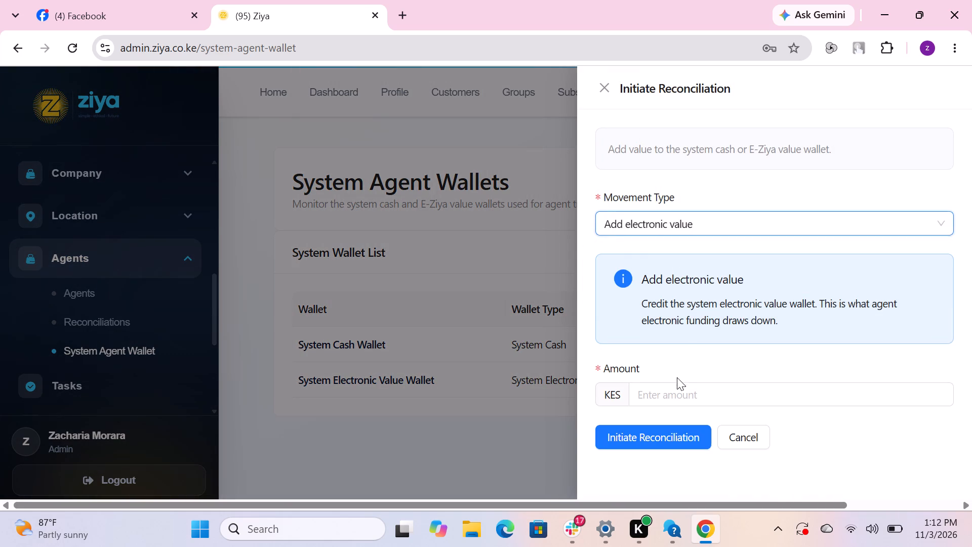
pyautogui.click(673, 392)
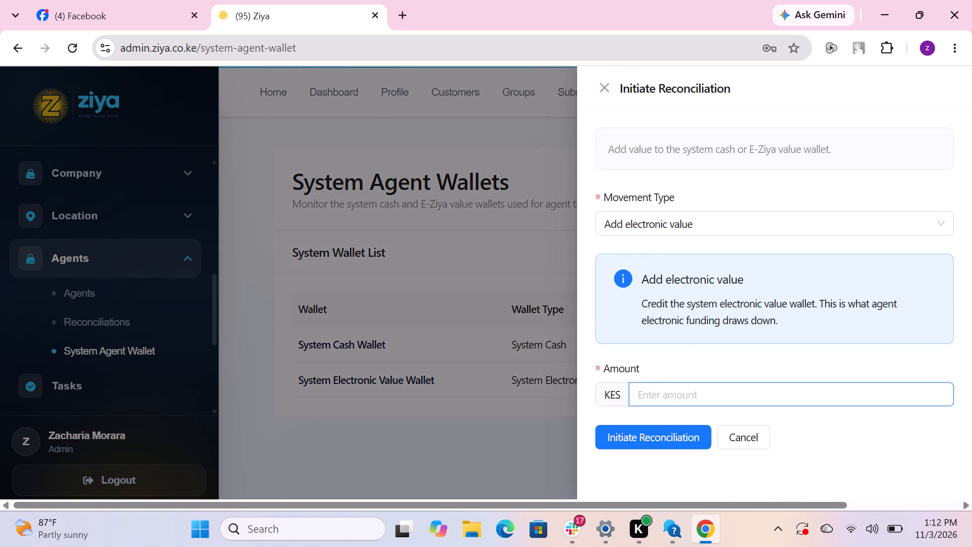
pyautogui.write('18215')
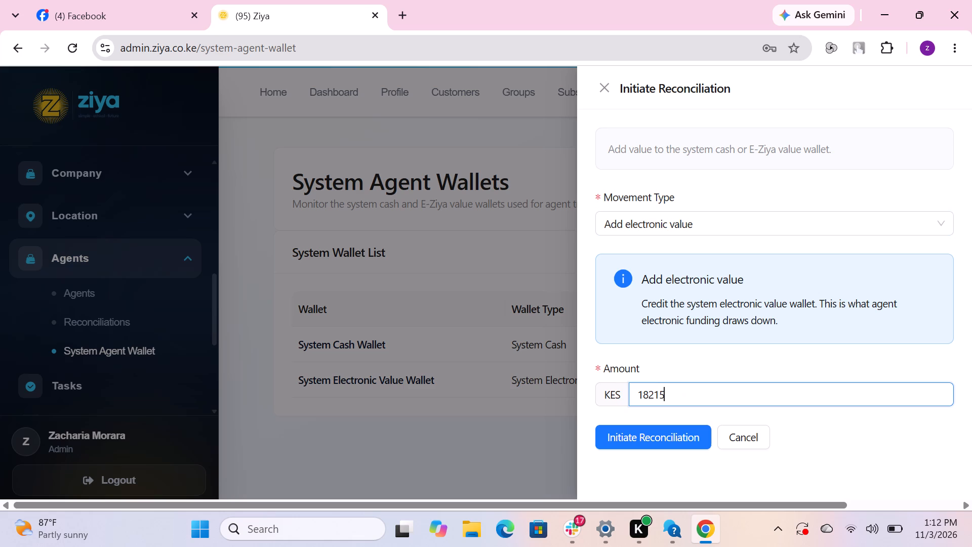
# Submit the KES 18215 reconciliation that adds electronic value to the system wallet.
pyautogui.click(645, 443)
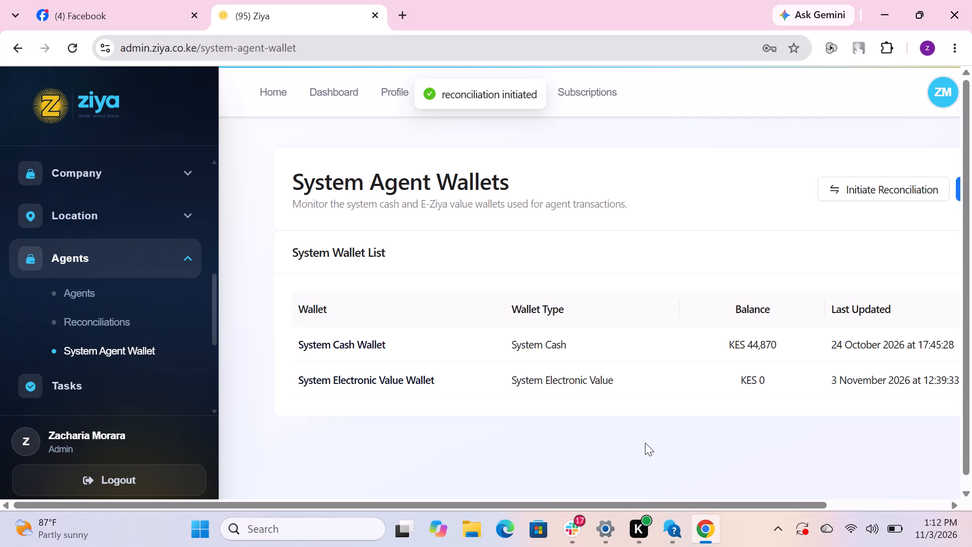
# Go to the Reconciliations page in the Agents section.
pyautogui.click(88, 325)
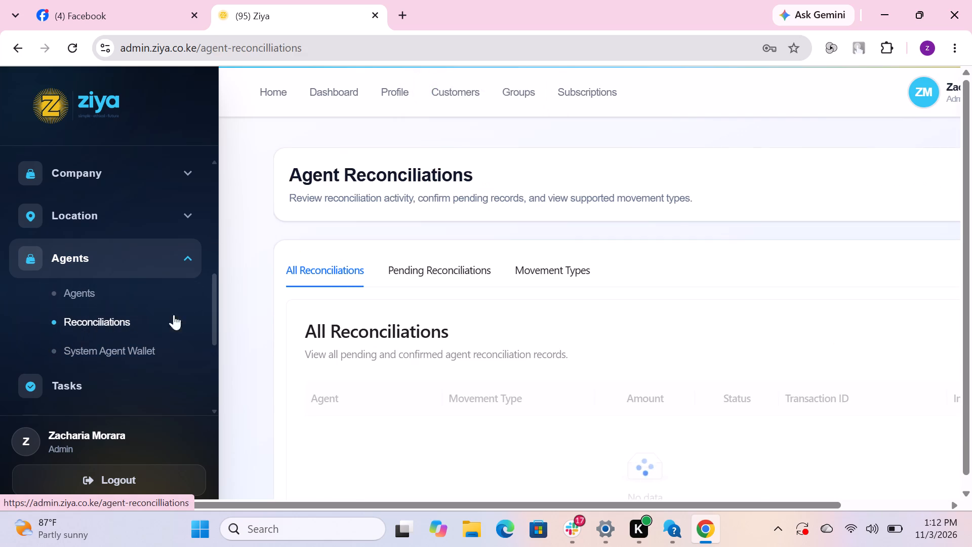
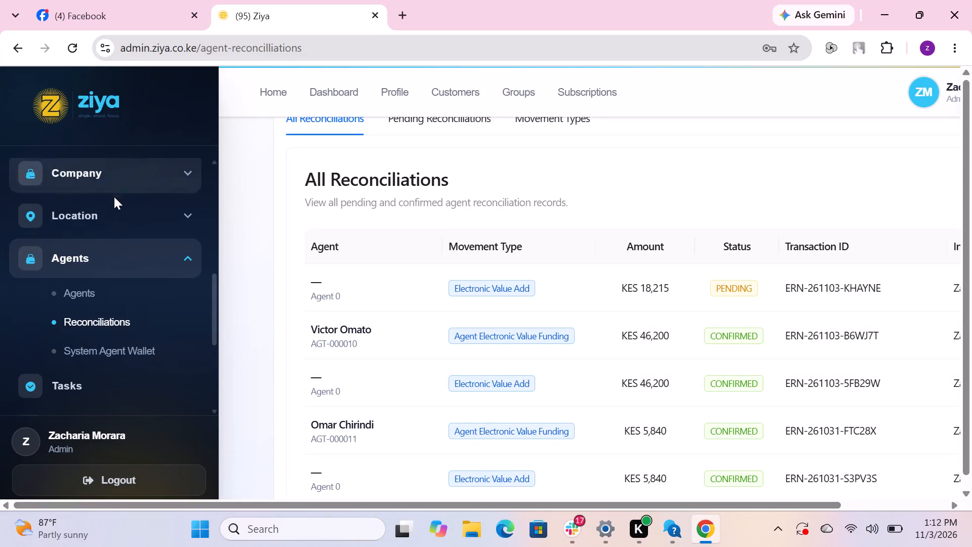
# View the list of all registered agents and return to the agent Reconciliations page.
pyautogui.click(117, 288)
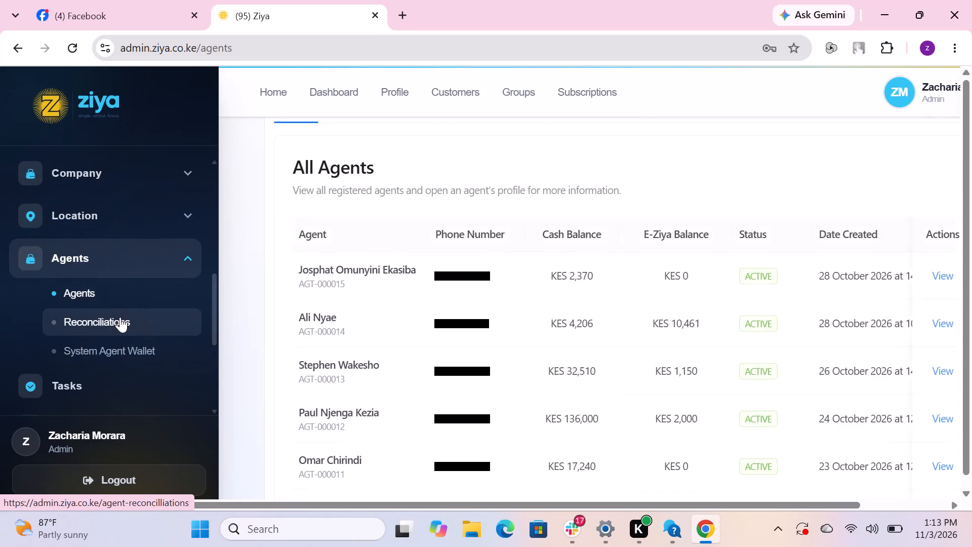
pyautogui.click(120, 317)
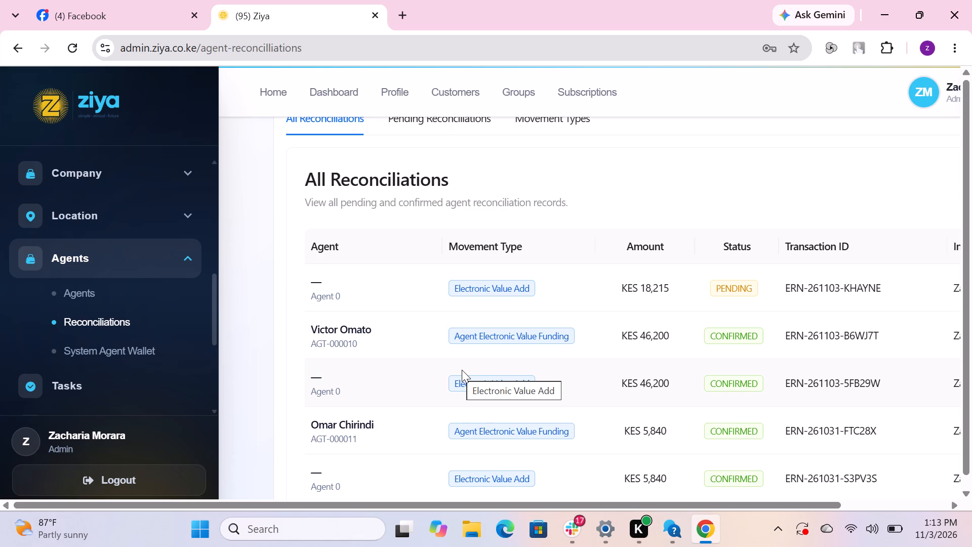
# Reload the agent Reconciliations page and check the KES 18,215 Electronic Value Add record across the table's columns.
pyautogui.click(82, 40)
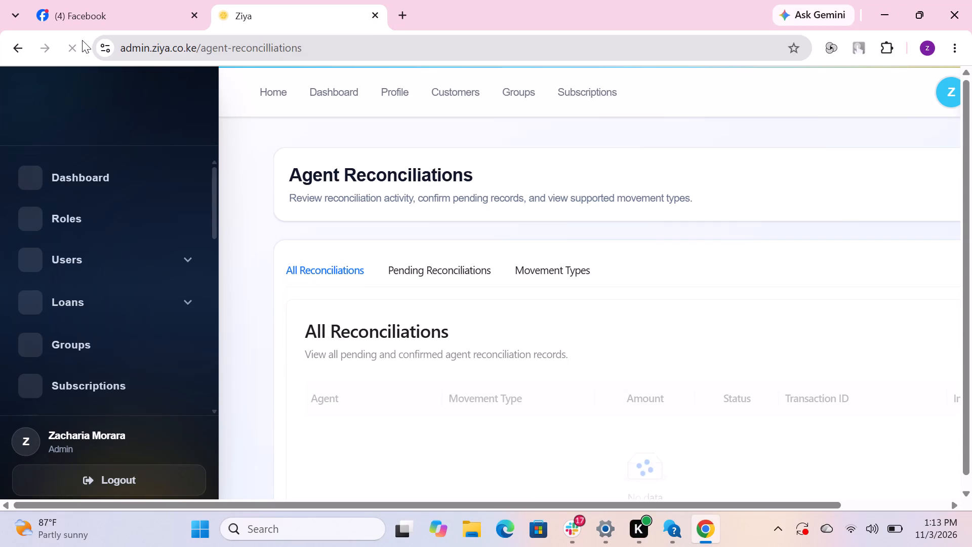
pyautogui.scroll(-2, 82, 40)
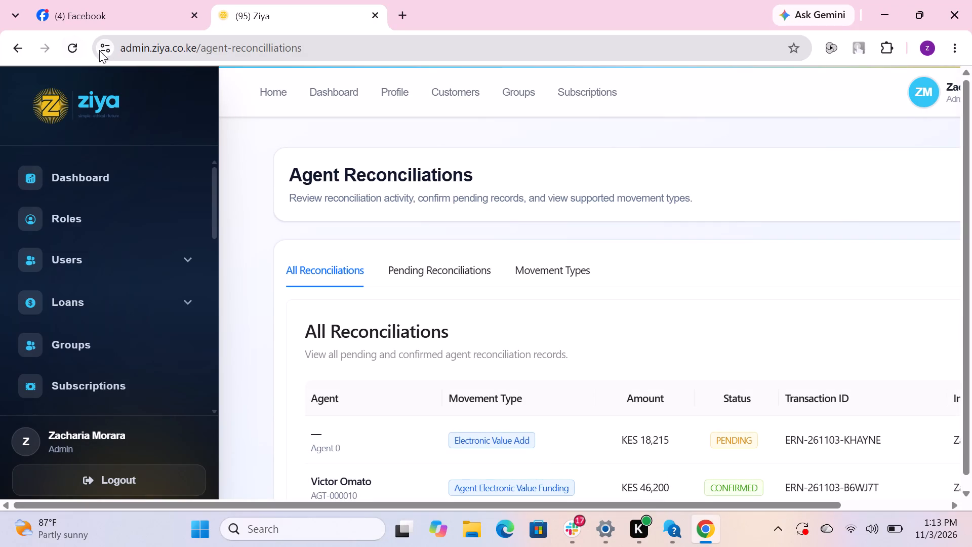
pyautogui.scroll(-1, 573, 397)
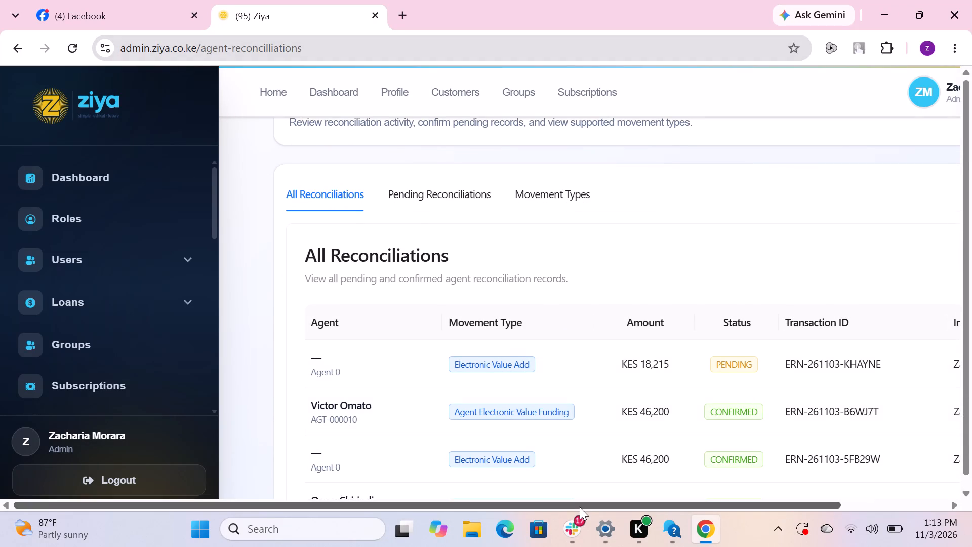
pyautogui.moveTo(580, 507); pyautogui.dragTo(821, 540)
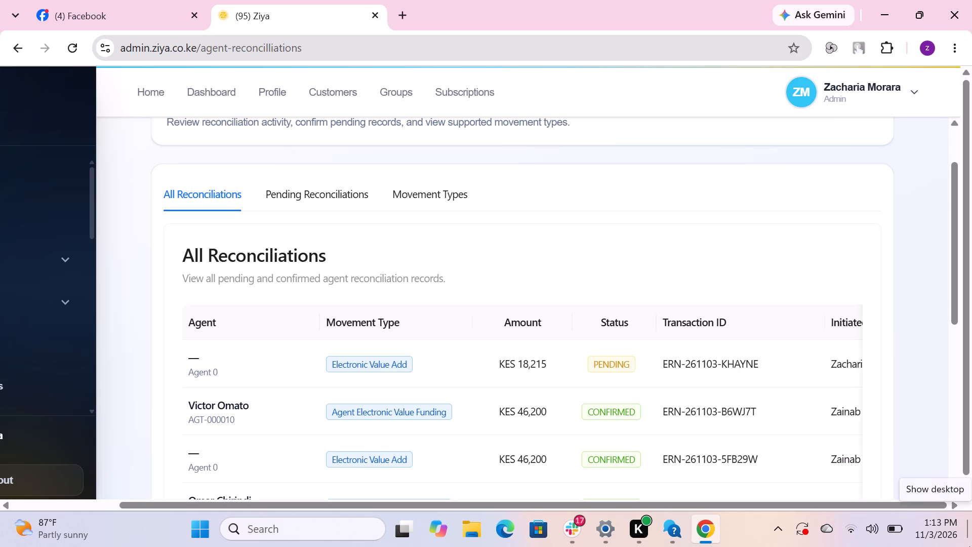
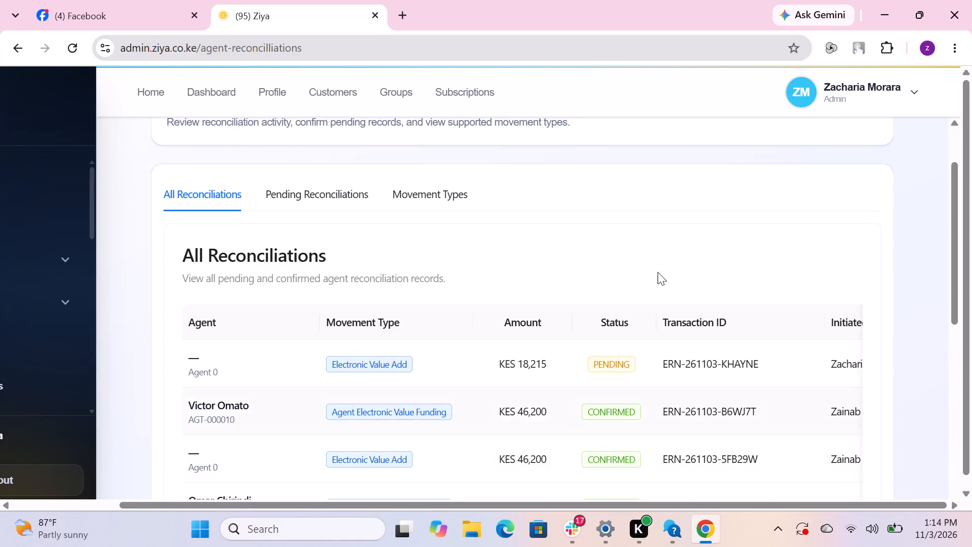
pyautogui.scroll(2, 610, 248)
pyautogui.scroll(3, 236, 266)
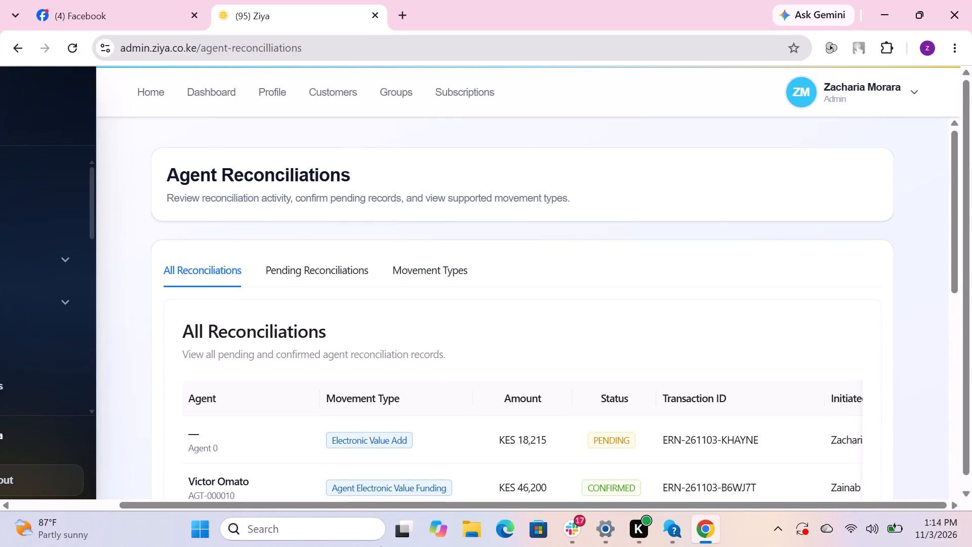
pyautogui.moveTo(207, 506); pyautogui.dragTo(107, 499)
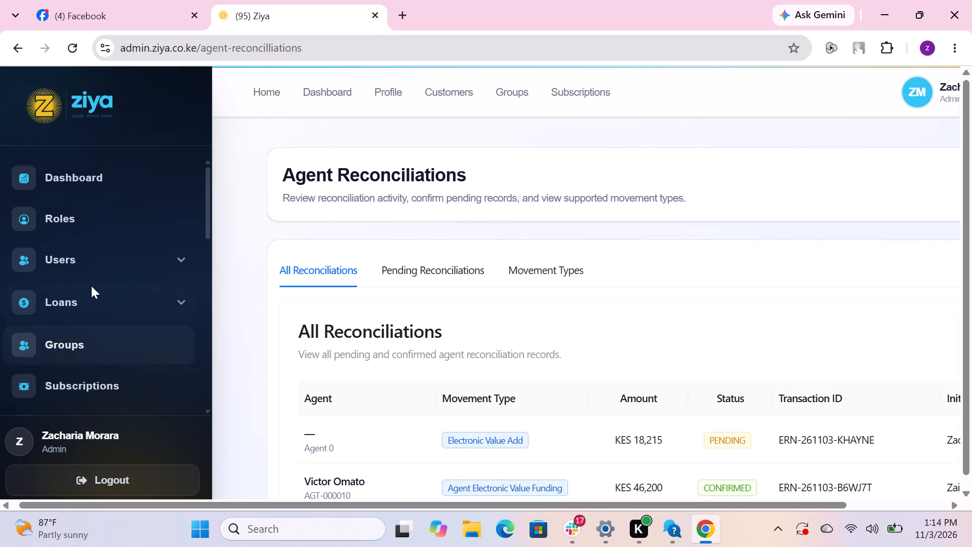
pyautogui.scroll(1, 91, 283)
pyautogui.scroll(-3, 99, 328)
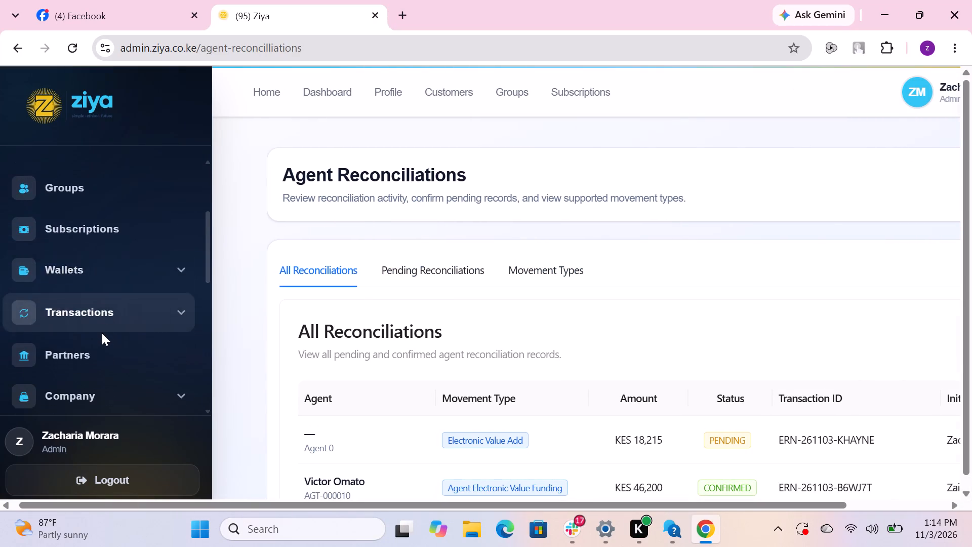
pyautogui.scroll(-1, 102, 333)
pyautogui.click(104, 333)
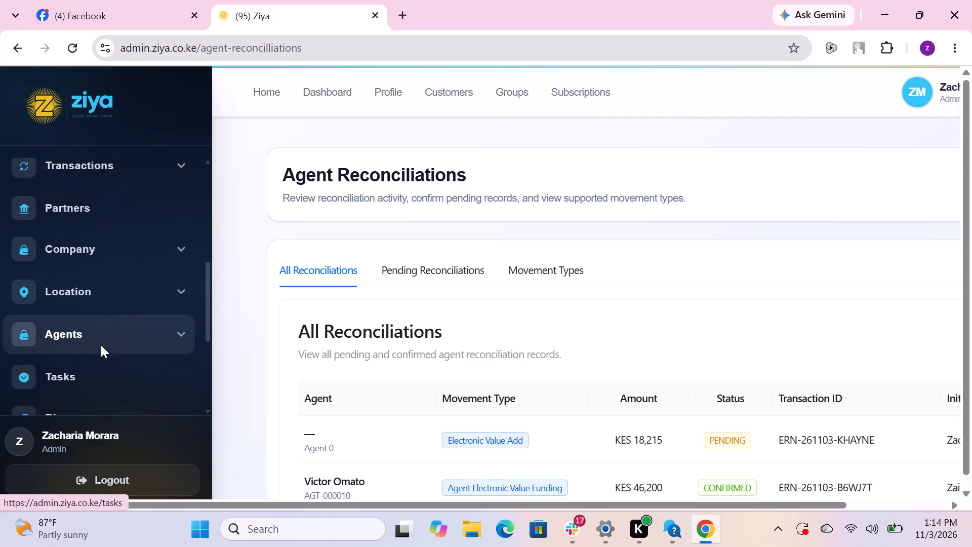
pyautogui.click(103, 341)
pyautogui.click(100, 369)
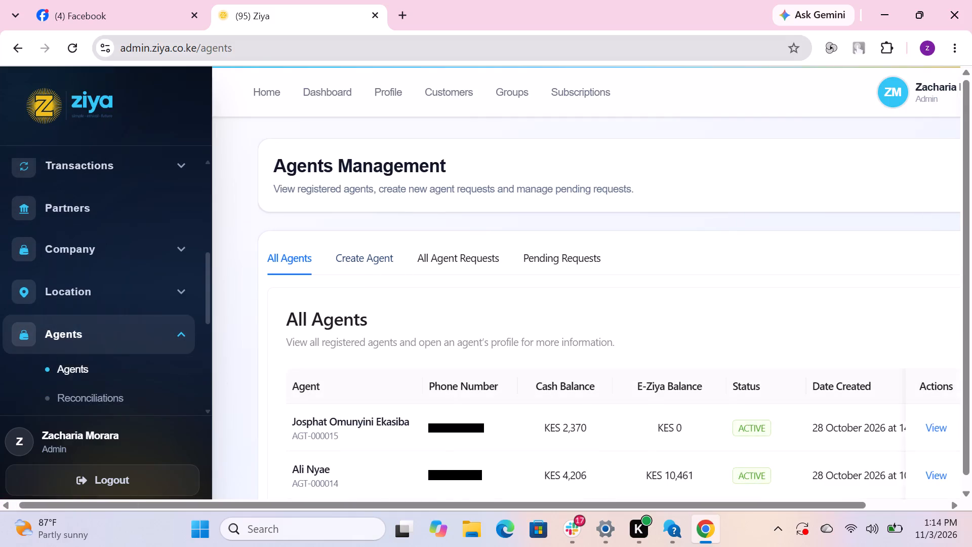
pyautogui.scroll(-4, 385, 349)
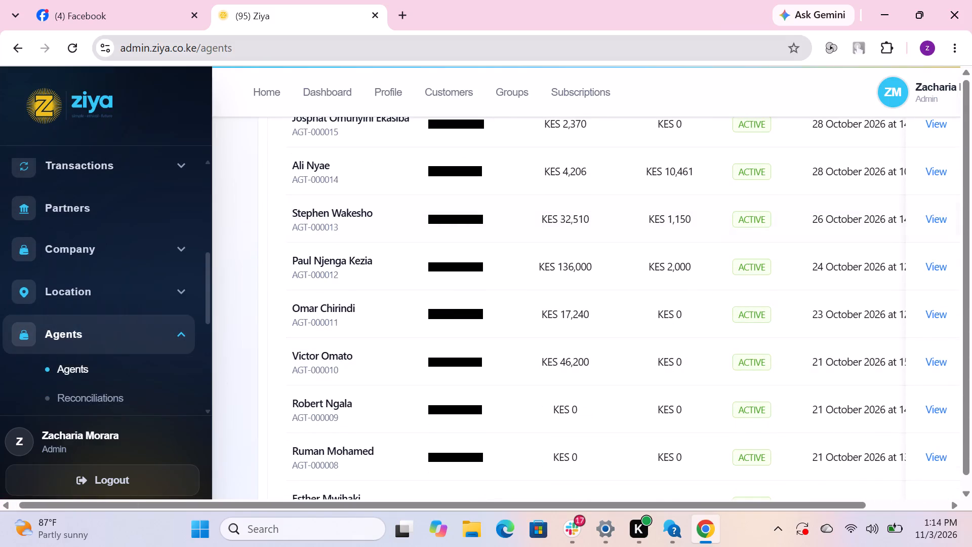
pyautogui.click(932, 316)
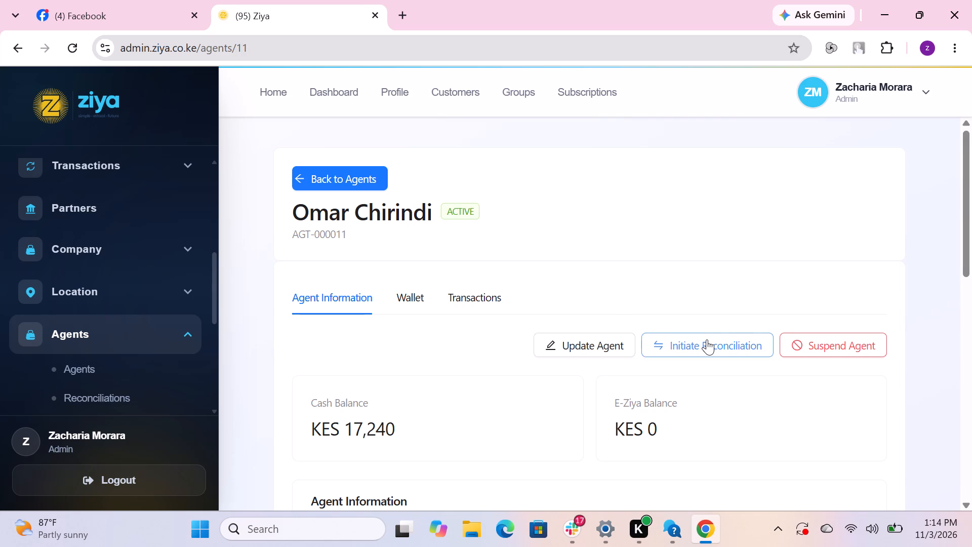
pyautogui.click(707, 339)
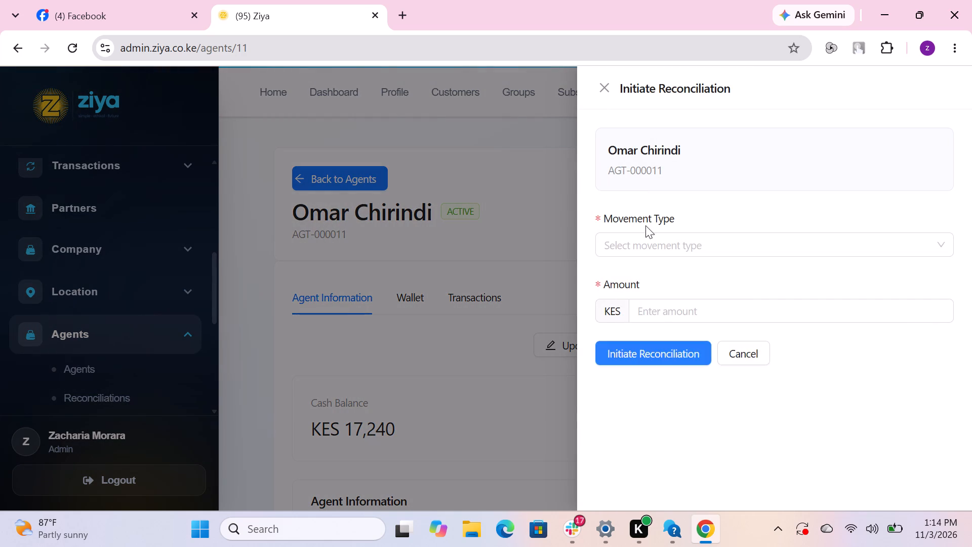
pyautogui.click(651, 242)
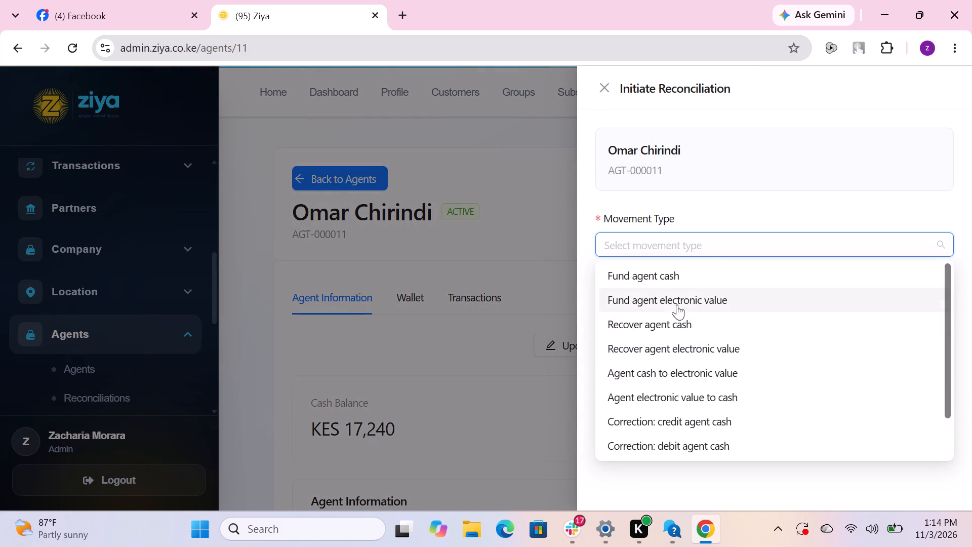
pyautogui.click(679, 300)
pyautogui.click(678, 418)
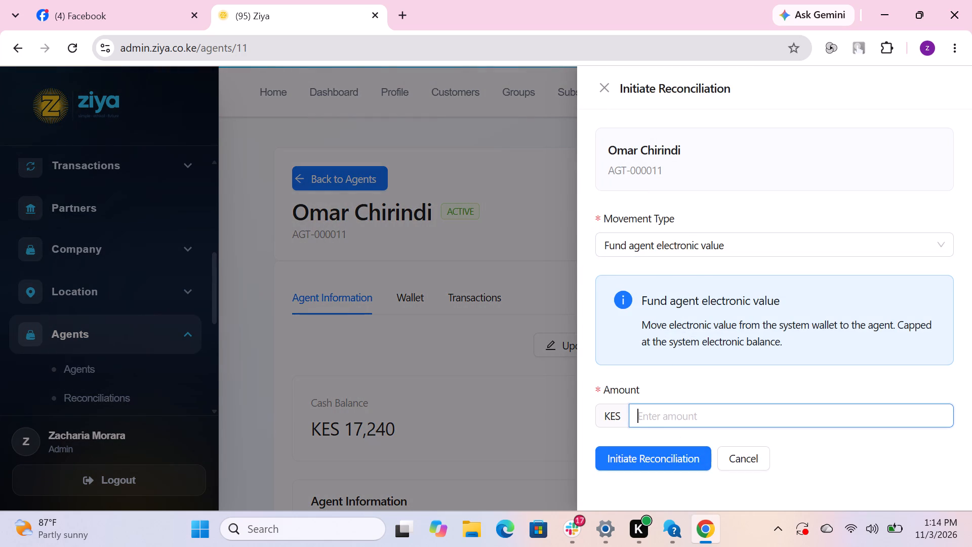
pyautogui.write('18')
pyautogui.write('215')
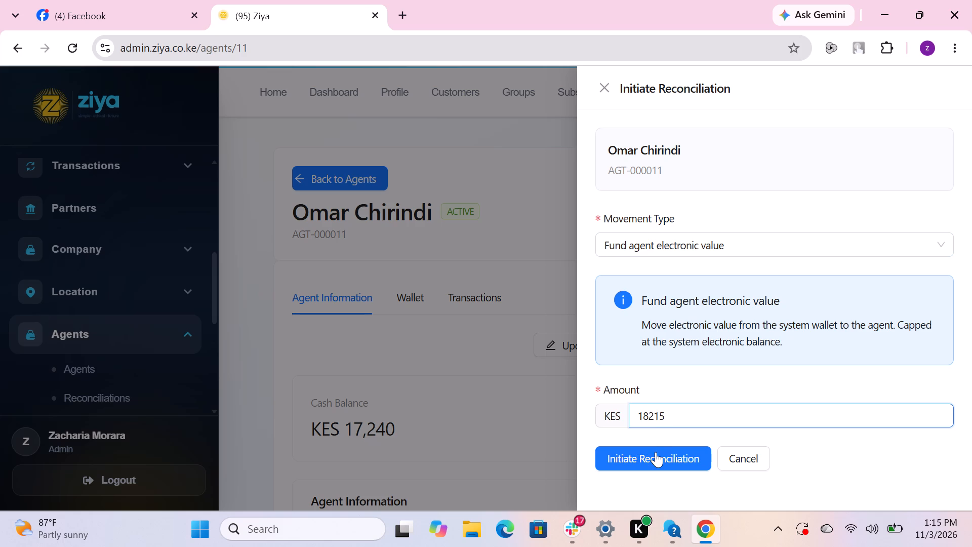
pyautogui.click(656, 452)
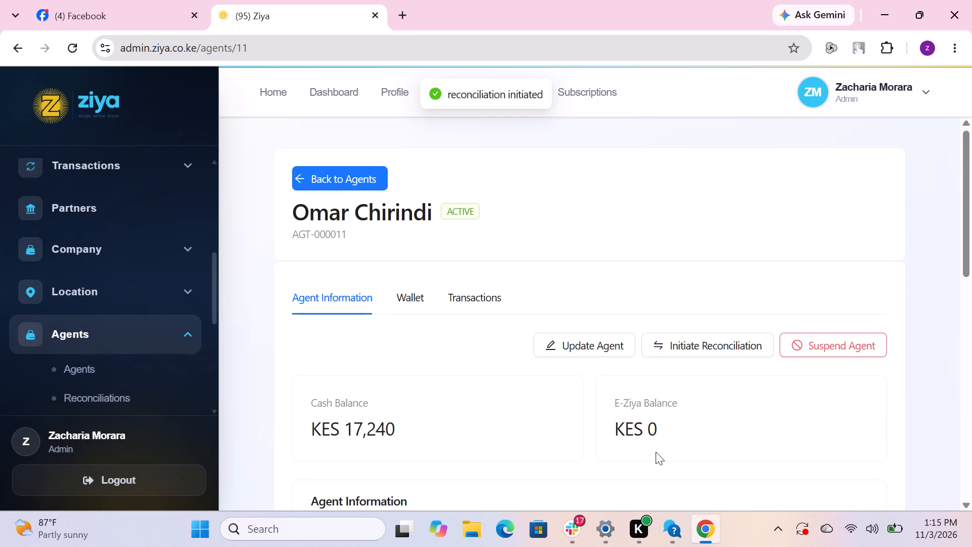
pyautogui.click(111, 391)
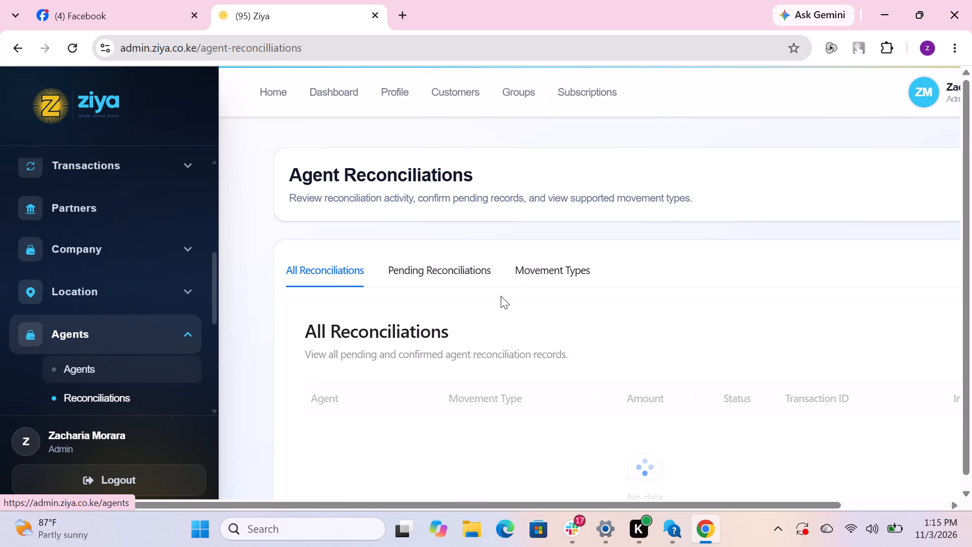
pyautogui.click(441, 266)
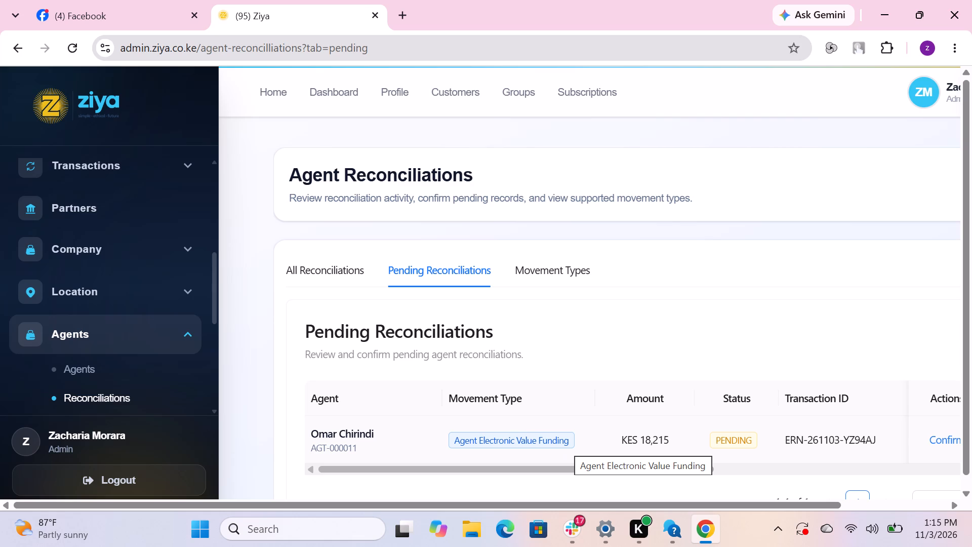
pyautogui.click(338, 276)
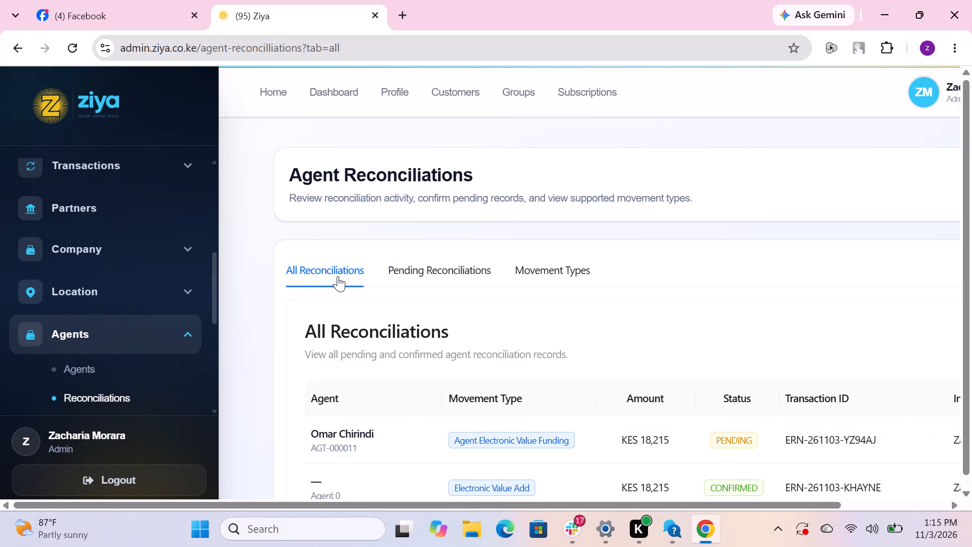
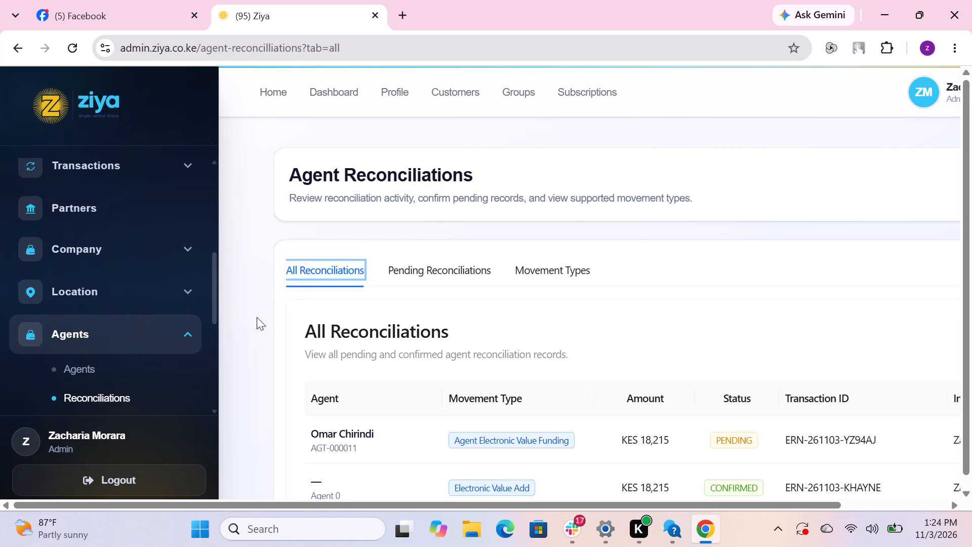
# Reload the list of all agent reconciliations to refresh the status of the records.
pyautogui.click(72, 51)
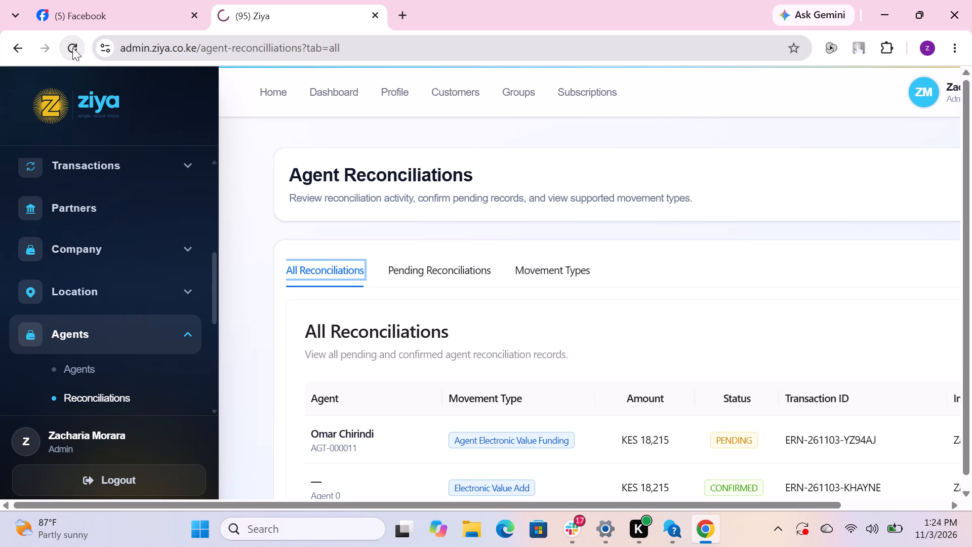
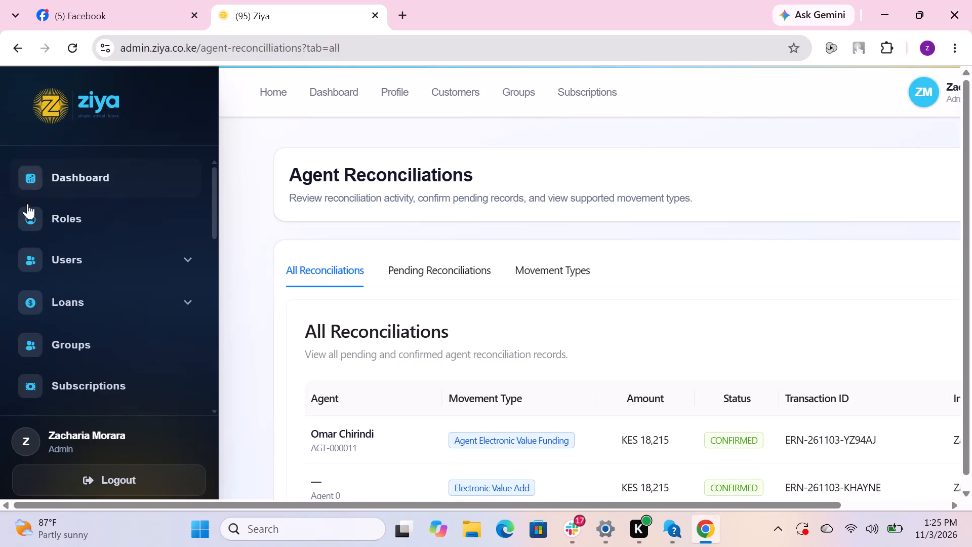
# Confirm the pending Electronic Value Add reconciliation of KES 54,114 for Agent 0 in the agent reconciliations.
pyautogui.scroll(-2, 87, 381)
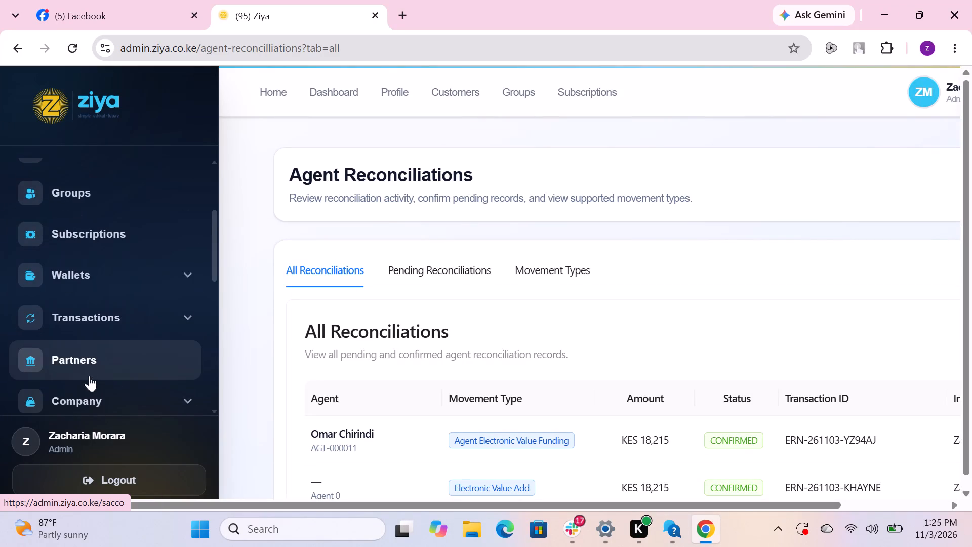
pyautogui.scroll(-2, 93, 356)
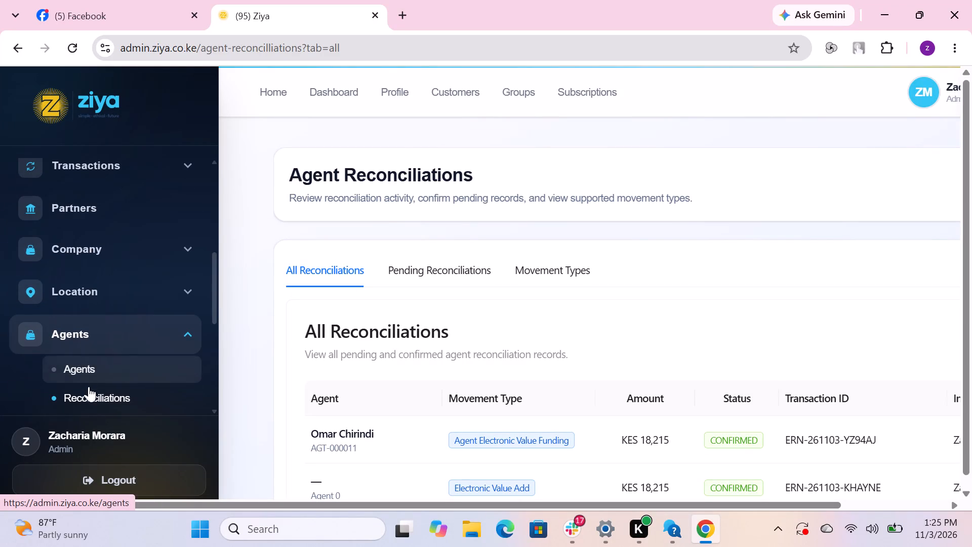
pyautogui.click(91, 400)
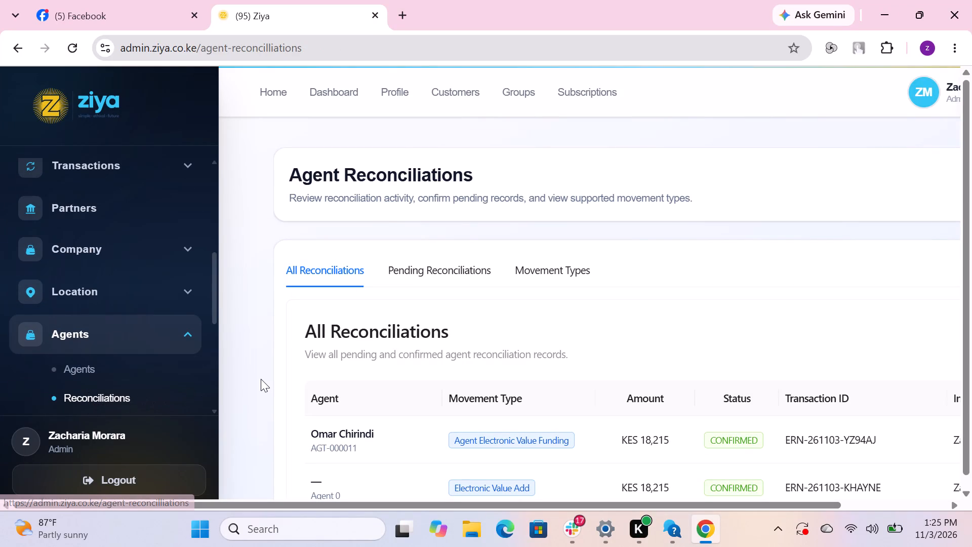
pyautogui.click(424, 268)
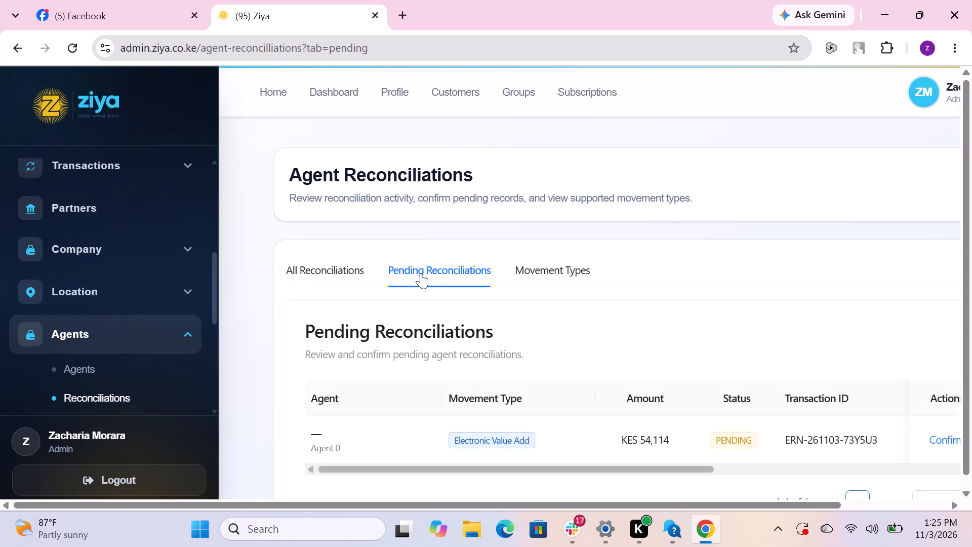
pyautogui.click(937, 451)
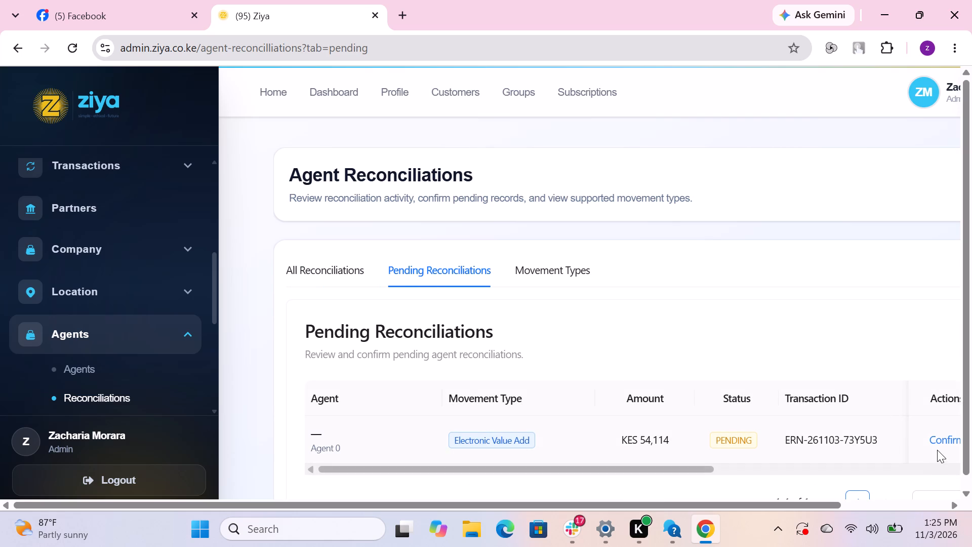
pyautogui.click(941, 441)
pyautogui.click(913, 375)
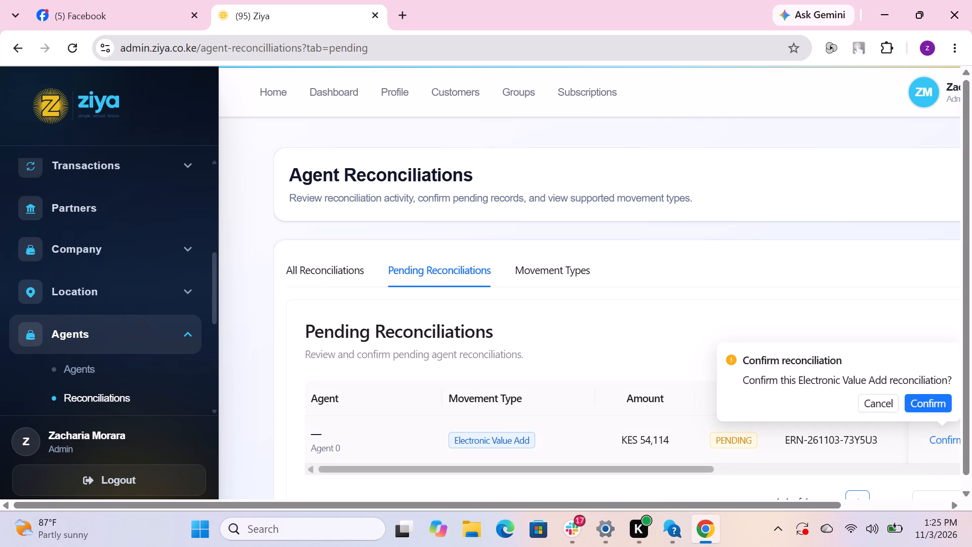
pyautogui.click(922, 395)
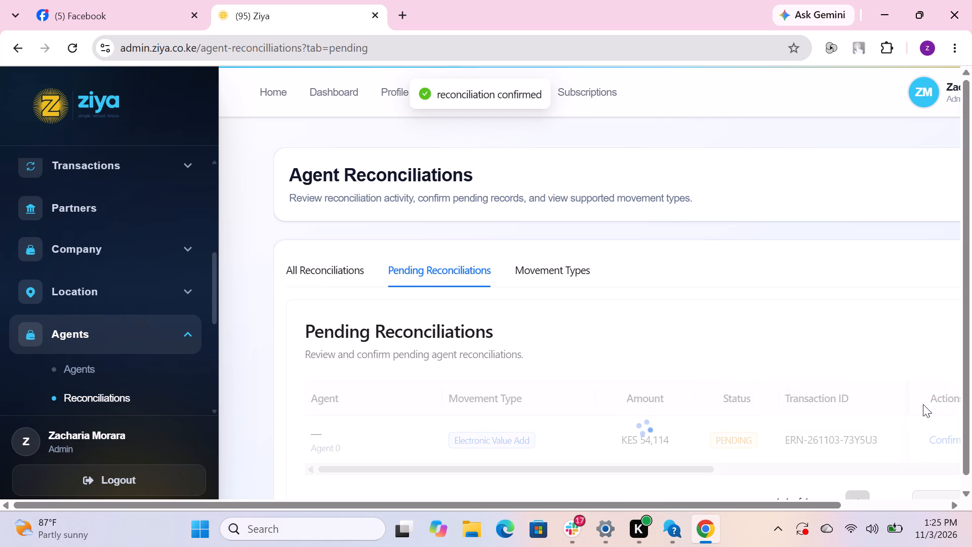
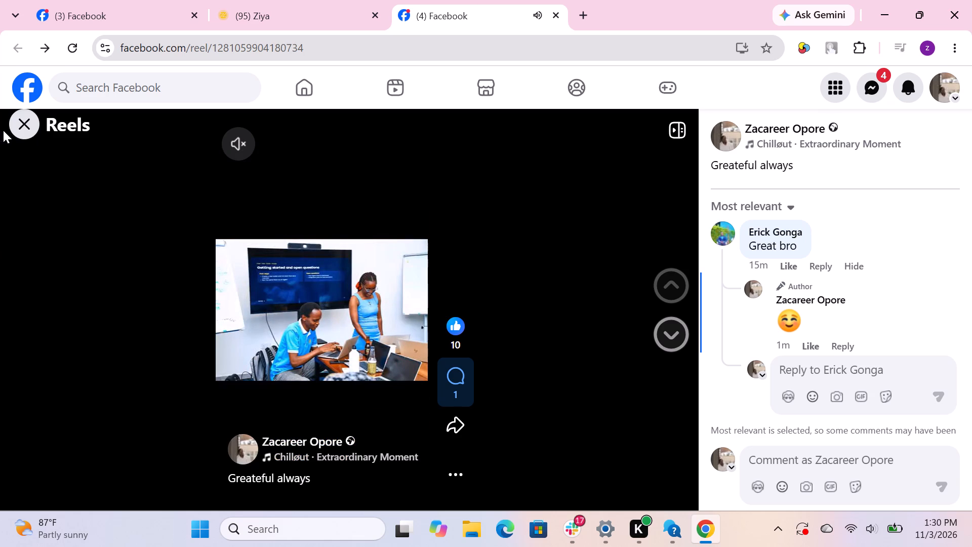
# Switch from the Facebook reel back to the Ziya admin portal and view the list of all agent reconciliations.
pyautogui.click(320, 5)
pyautogui.scroll(4, 312, 179)
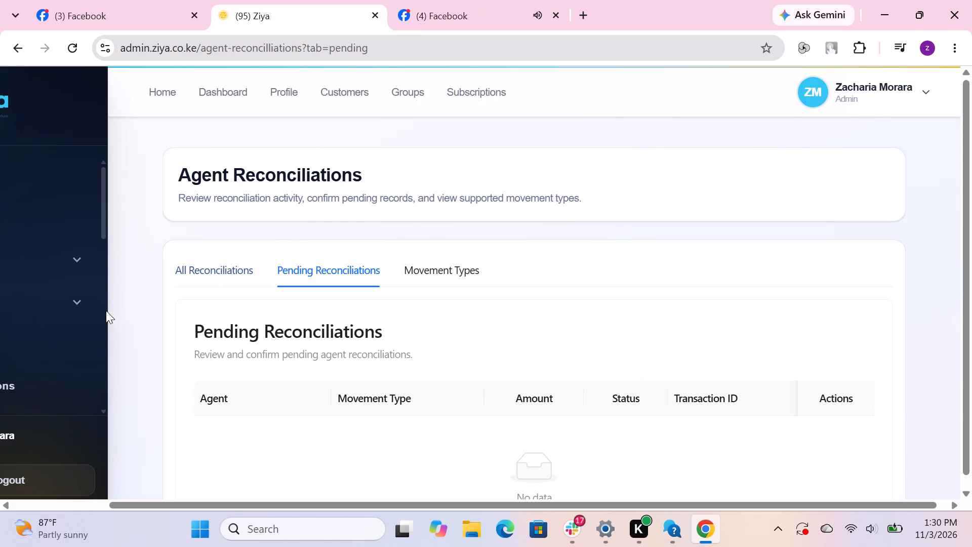
pyautogui.moveTo(155, 510); pyautogui.dragTo(88, 495)
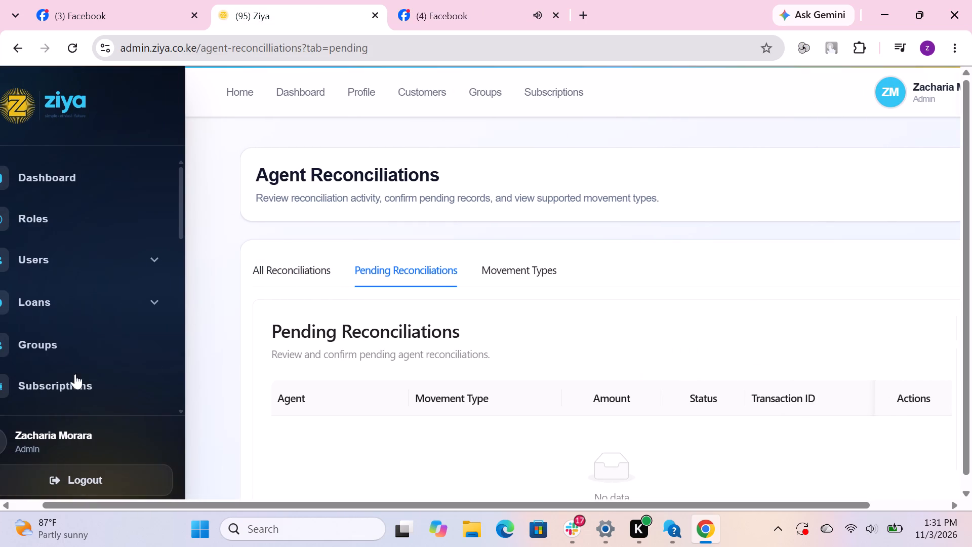
pyautogui.scroll(2, 68, 258)
# Review the full list of agent reconciliations, checking each record's agent, movement type, amount and status.
pyautogui.click(288, 266)
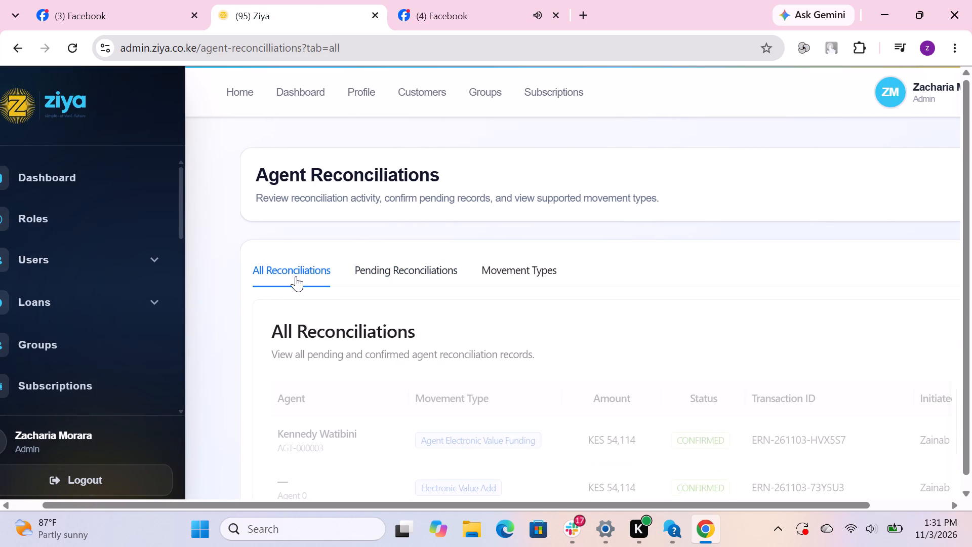
pyautogui.scroll(-4, 333, 311)
pyautogui.scroll(-2, 384, 337)
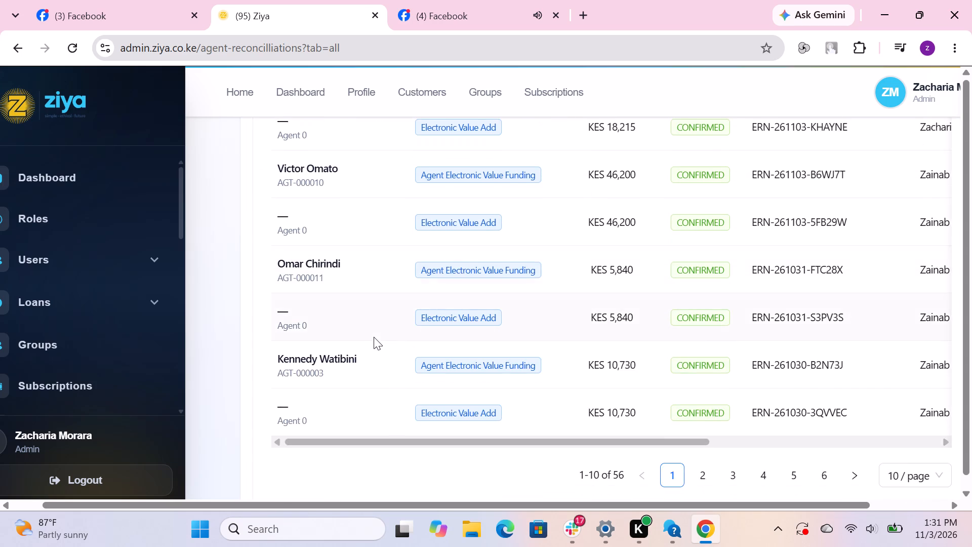
pyautogui.scroll(4, 375, 336)
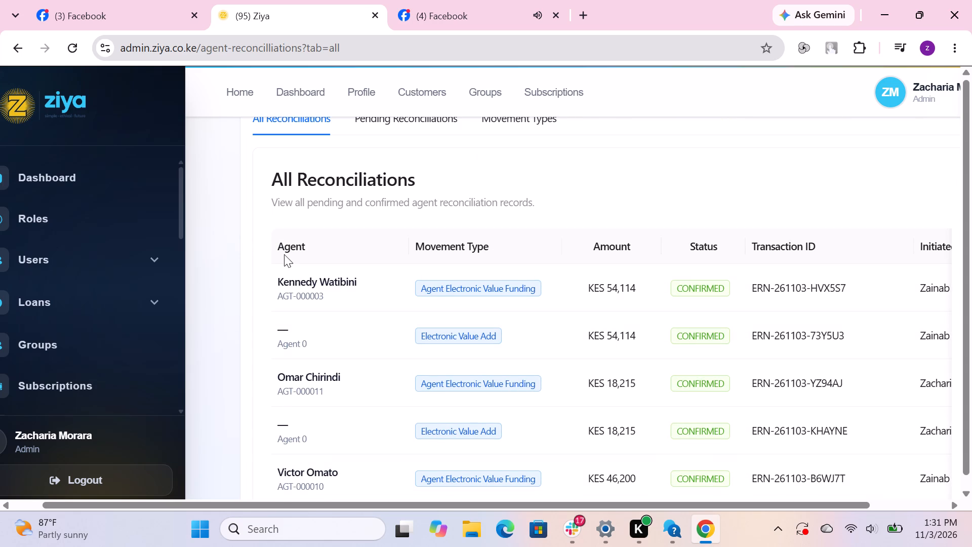
pyautogui.click(284, 254)
pyautogui.click(296, 254)
pyautogui.click(297, 250)
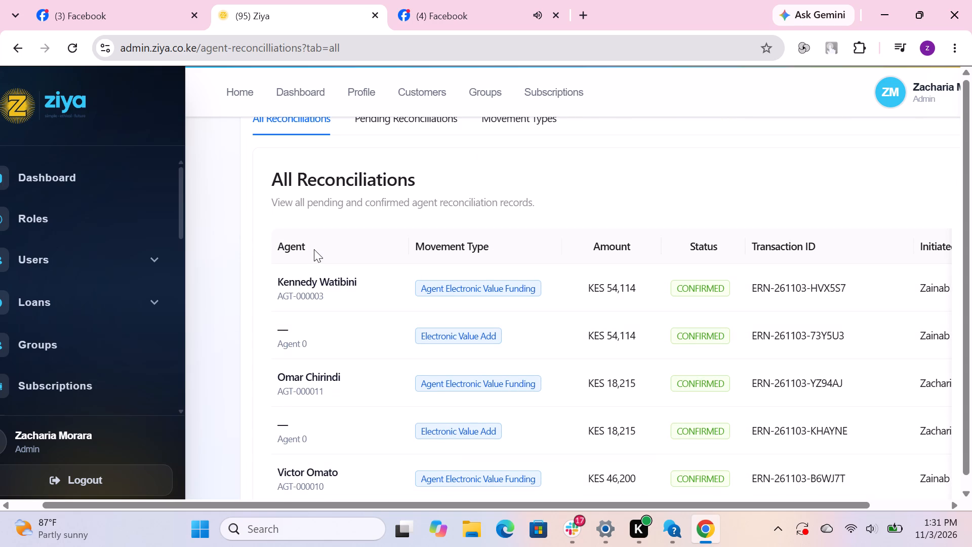
pyautogui.click(314, 249)
pyautogui.scroll(2, 297, 204)
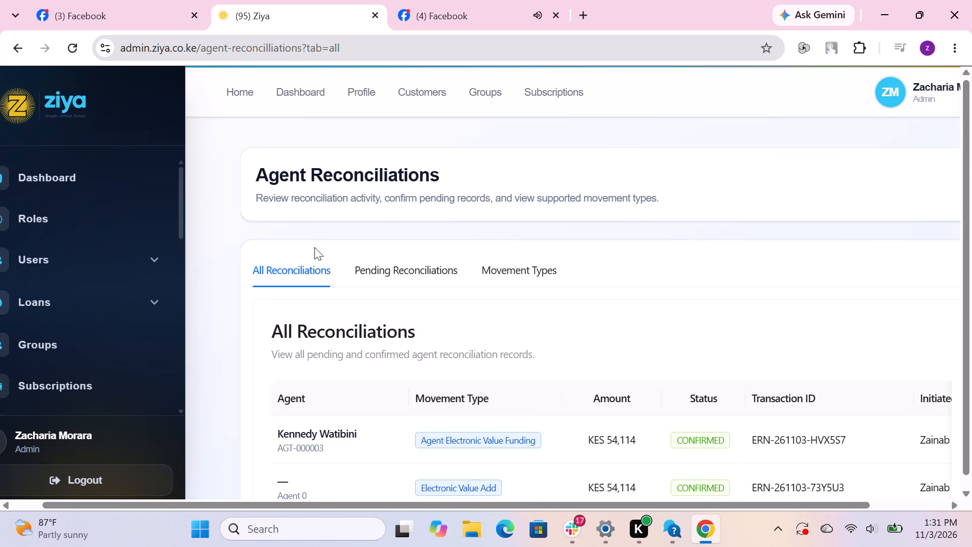
pyautogui.scroll(-6, 327, 262)
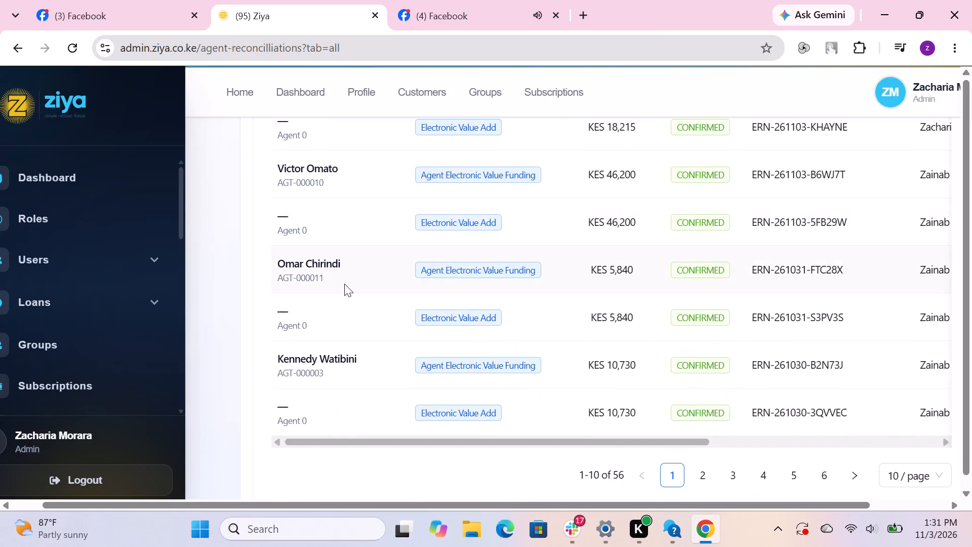
pyautogui.scroll(-1, 346, 285)
pyautogui.scroll(6, 346, 285)
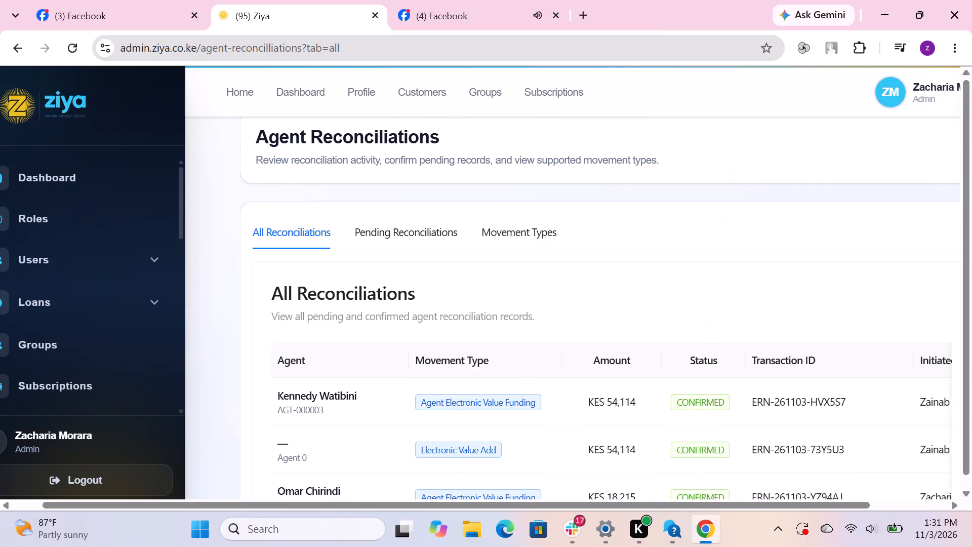
# Open the list of all registered agents and check their cash and E-Ziya balances.
pyautogui.scroll(-4, 68, 380)
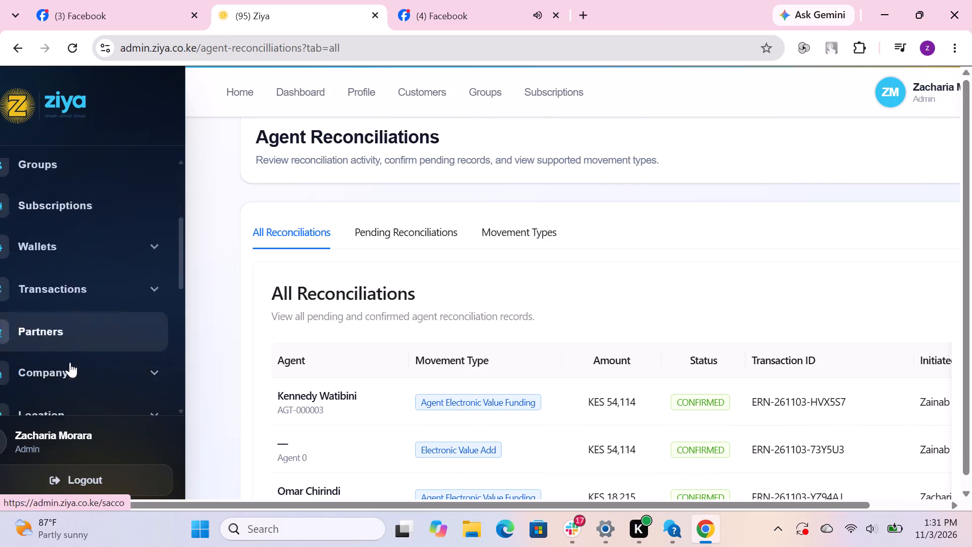
pyautogui.scroll(-1, 70, 362)
pyautogui.click(49, 297)
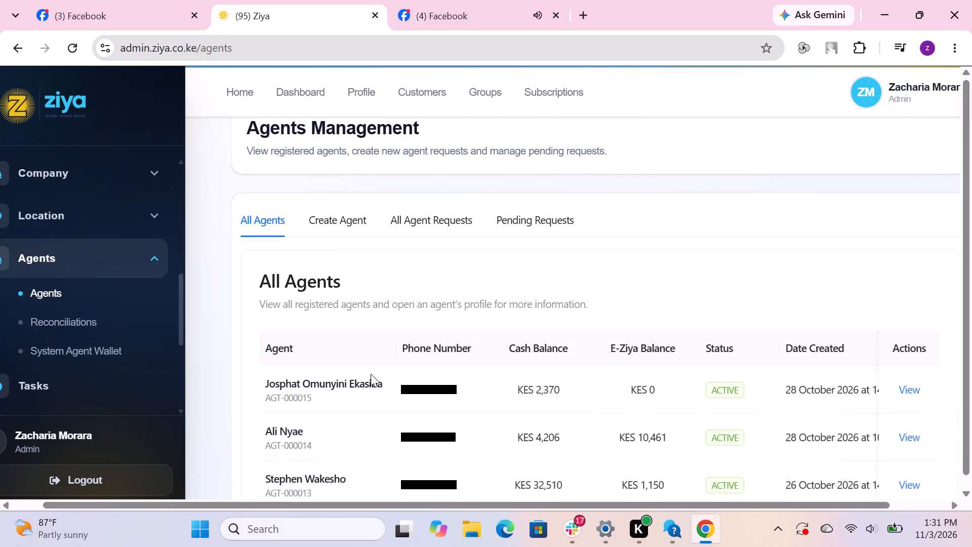
pyautogui.scroll(-2, 371, 374)
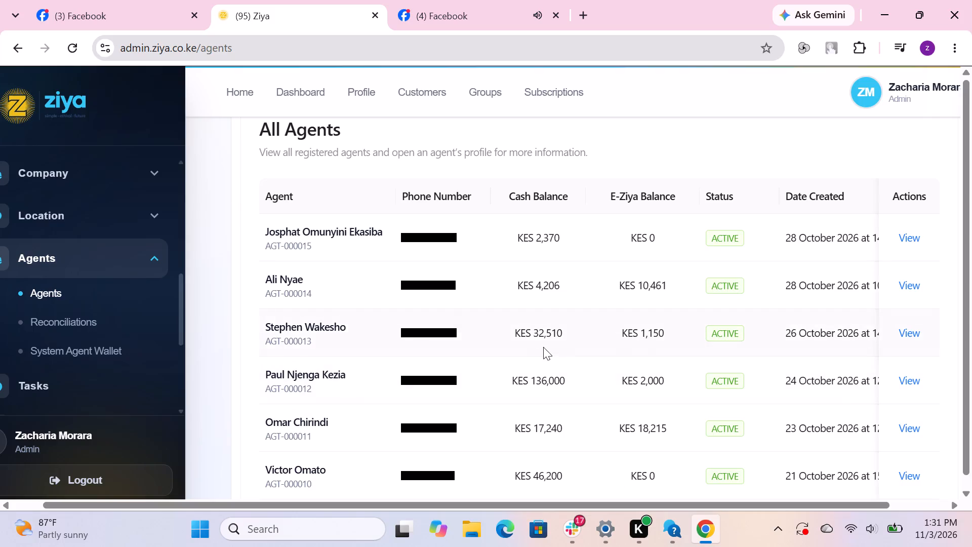
pyautogui.click(659, 345)
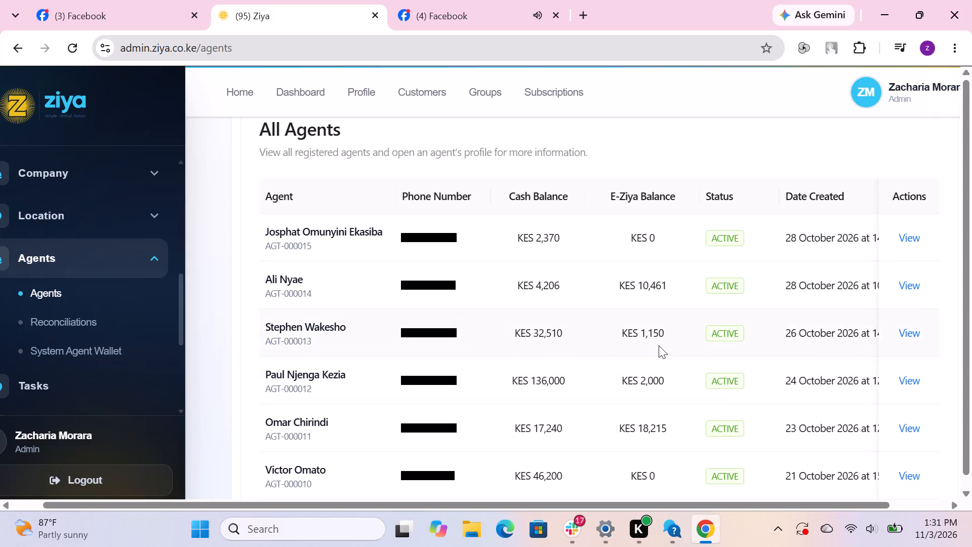
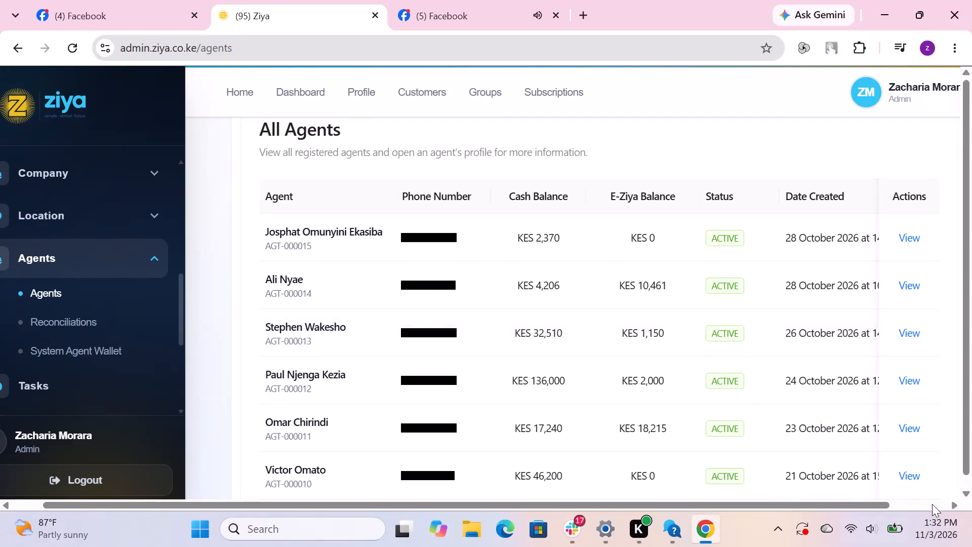
# Expand the system calendar and go back to October 2026 to check the agents' creation dates.
pyautogui.click(933, 529)
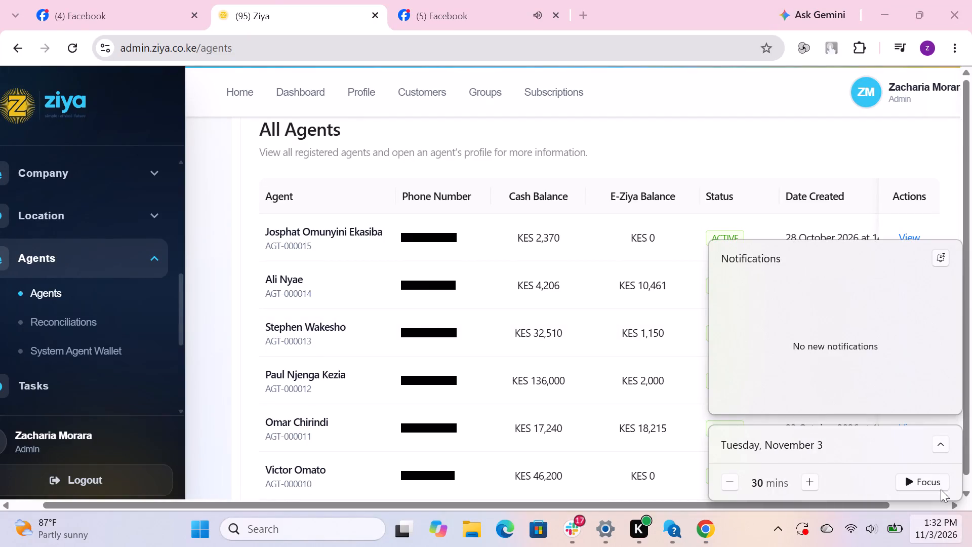
pyautogui.click(938, 440)
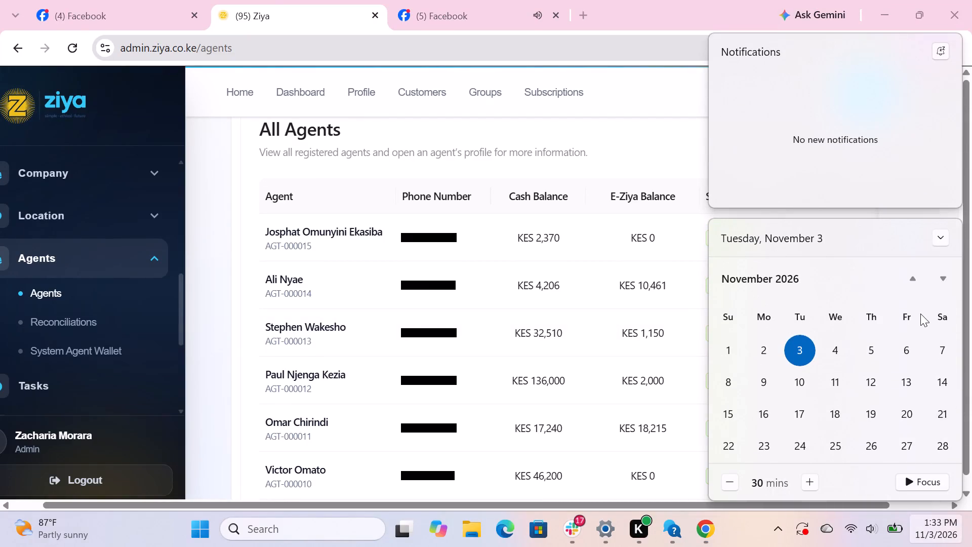
pyautogui.click(916, 289)
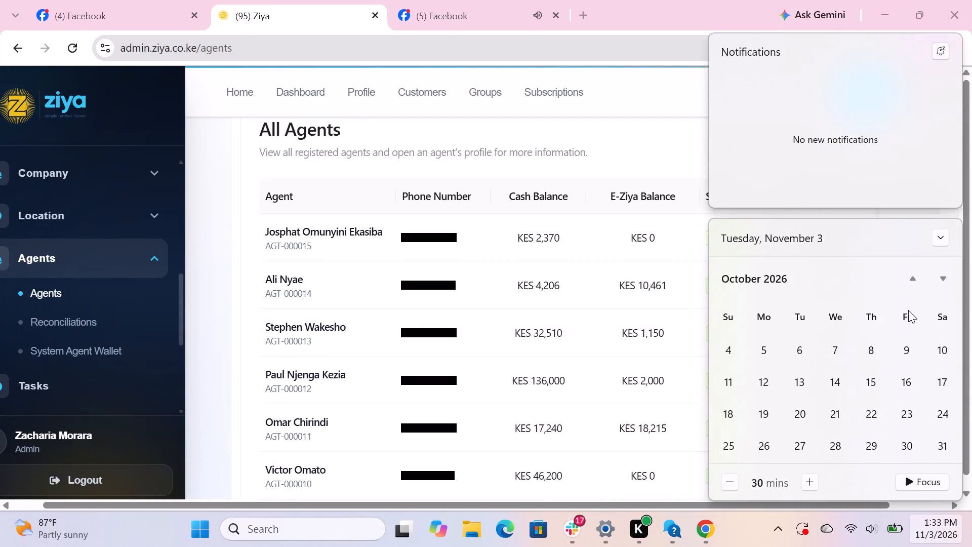
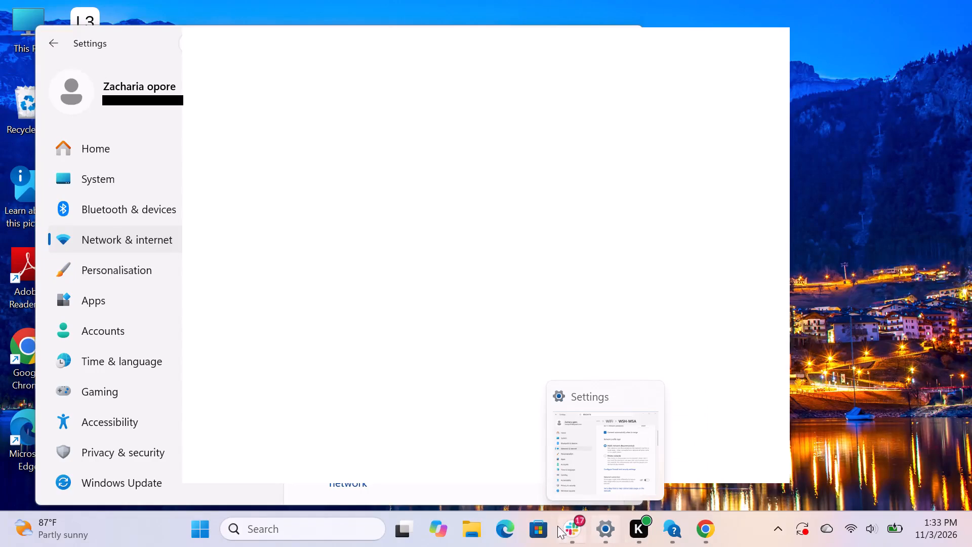
# Open the Microsoft Edge browser.
pyautogui.click(502, 526)
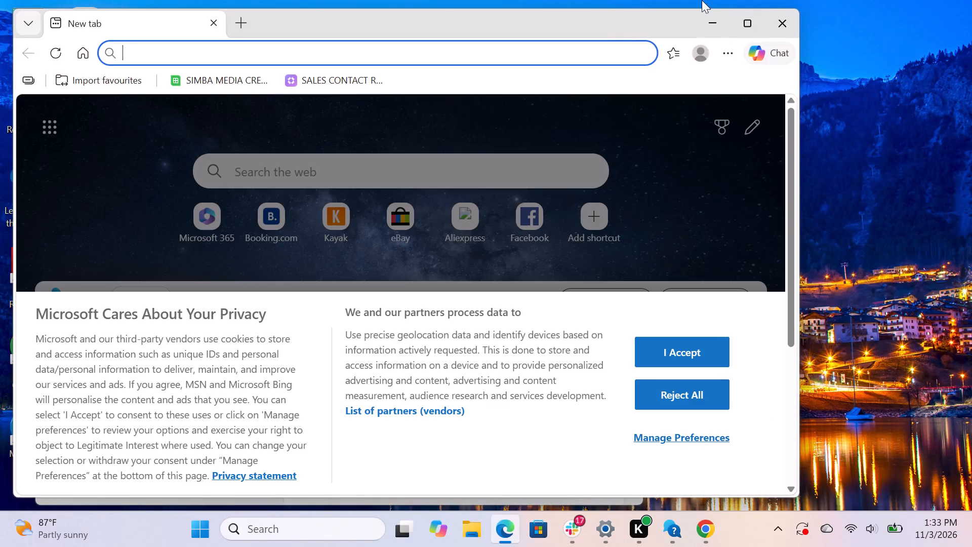
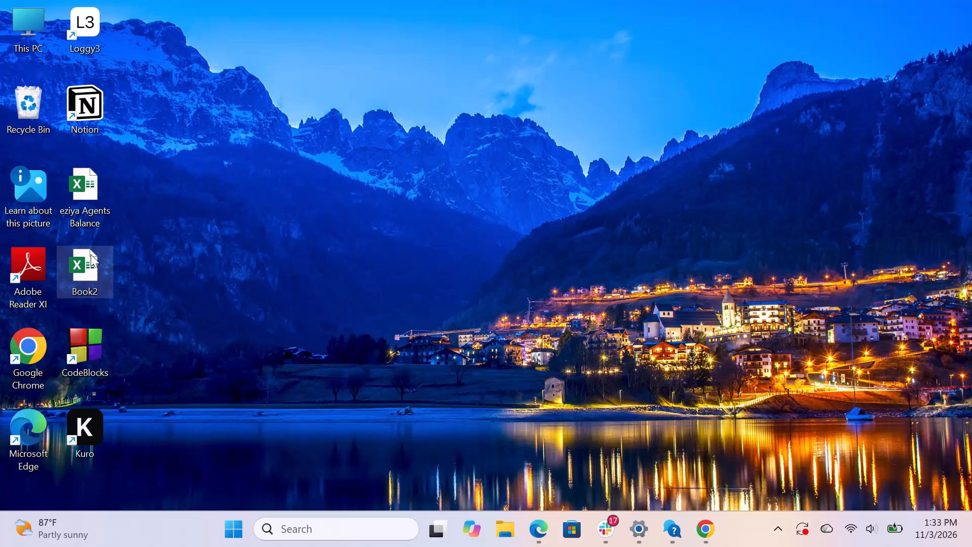
# Open the Book2 workbook from the desktop in Excel.
pyautogui.doubleClick(91, 254)
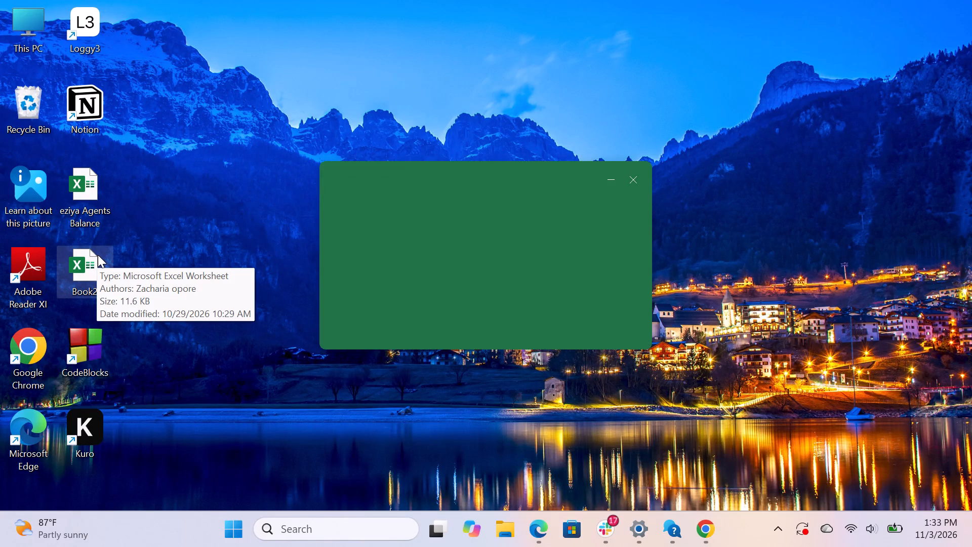
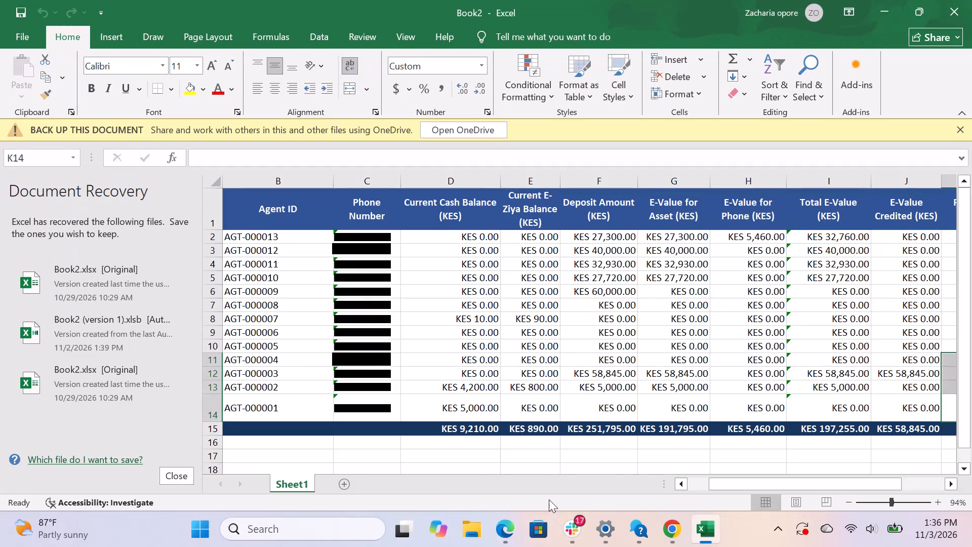
# Switch to the Ziya admin portal in Chrome and open the group wallet transactions.
pyautogui.click(679, 541)
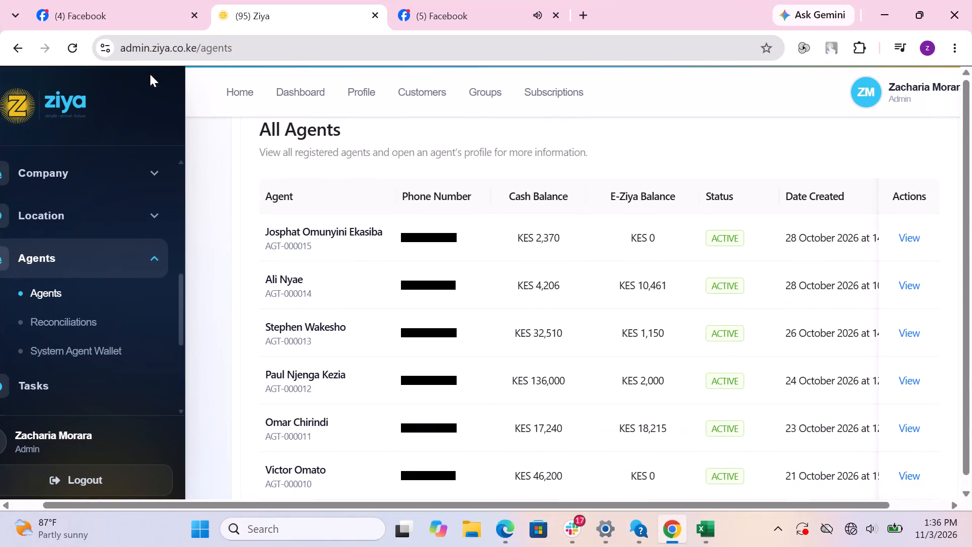
pyautogui.scroll(-3, 48, 183)
pyautogui.scroll(3, 55, 286)
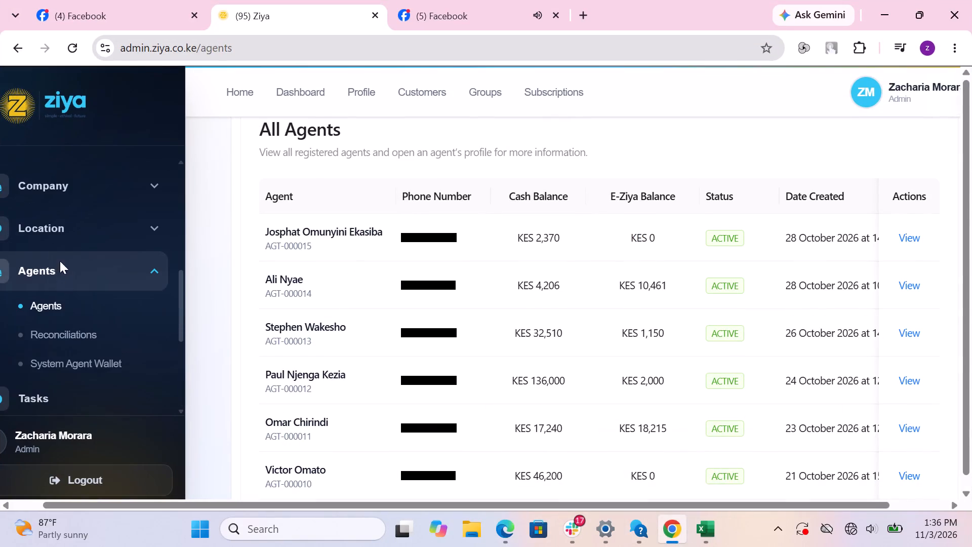
pyautogui.scroll(2, 85, 246)
pyautogui.click(85, 254)
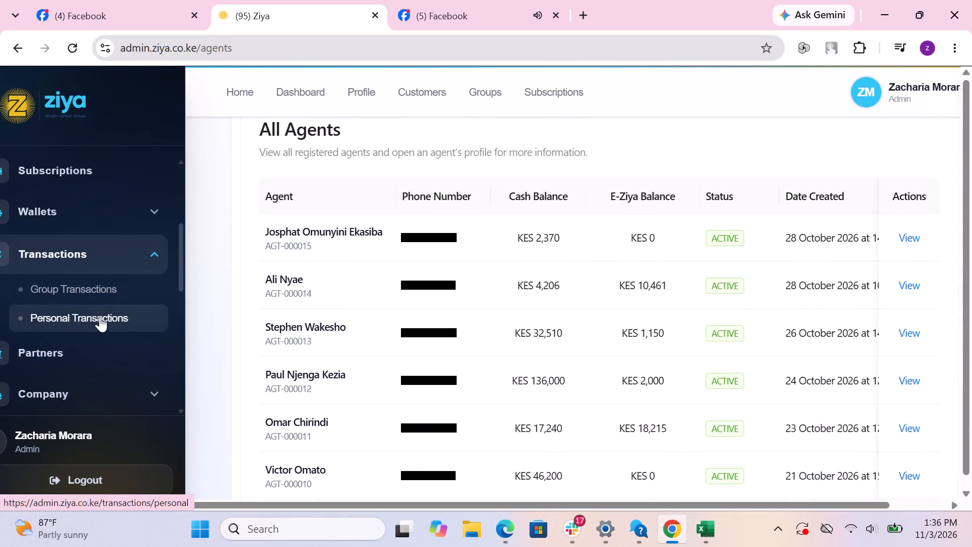
pyautogui.click(101, 290)
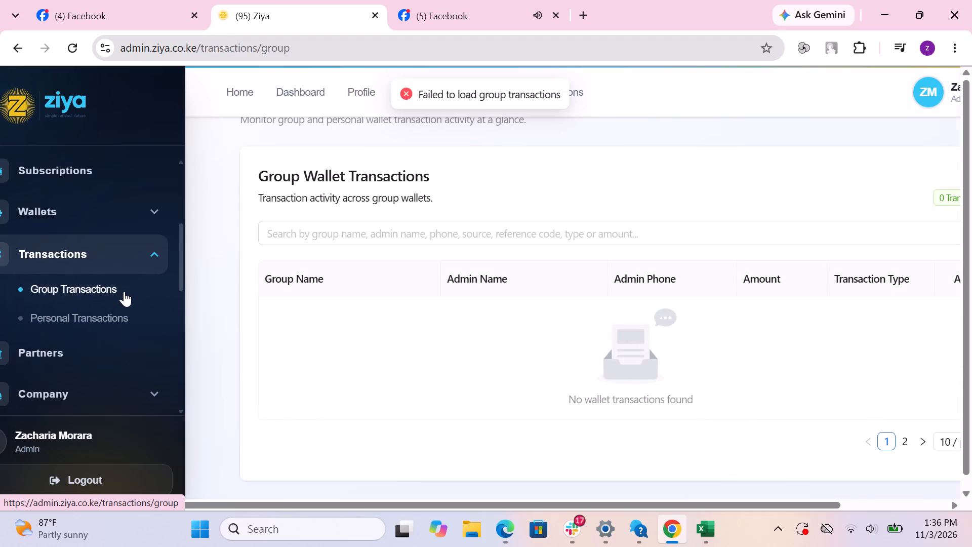
# Reopen the list of all registered agents.
pyautogui.scroll(-2, 60, 318)
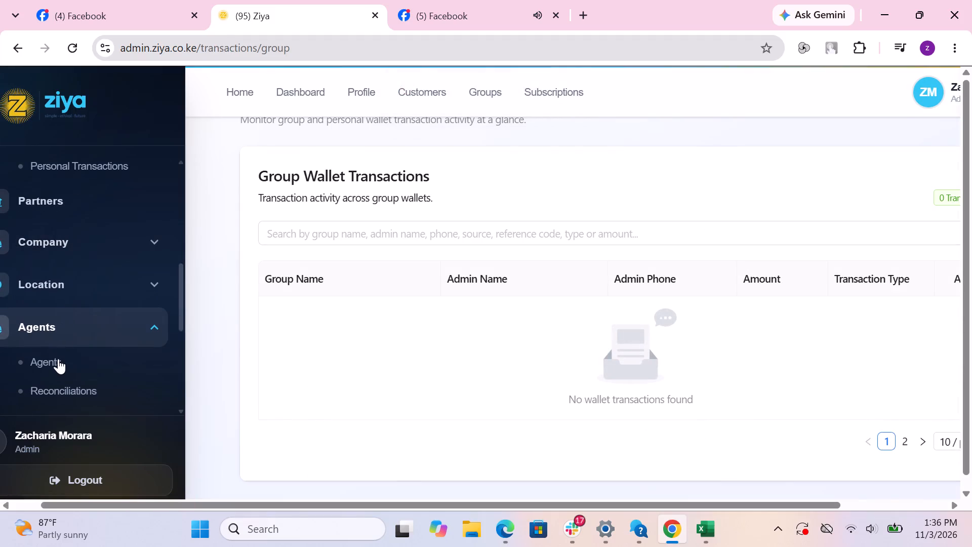
pyautogui.click(58, 364)
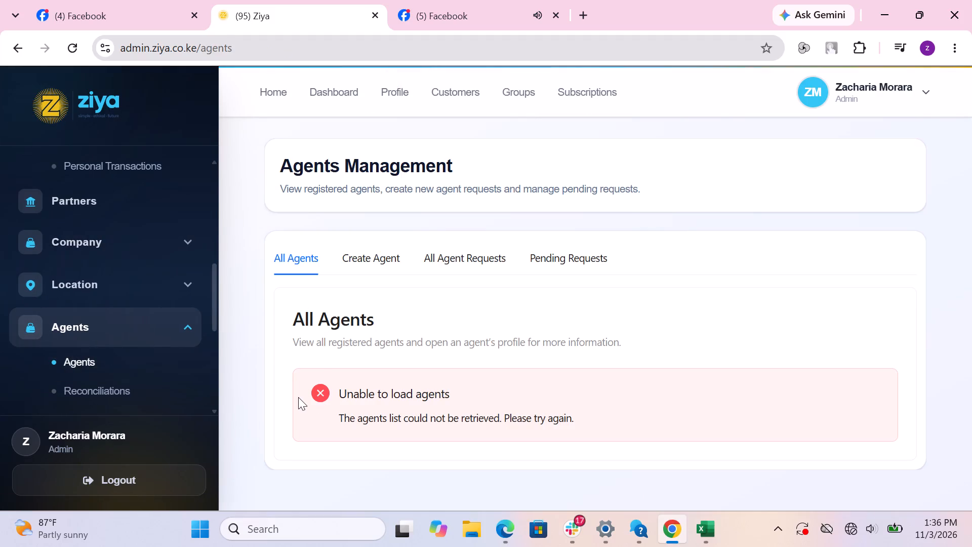
pyautogui.click(332, 392)
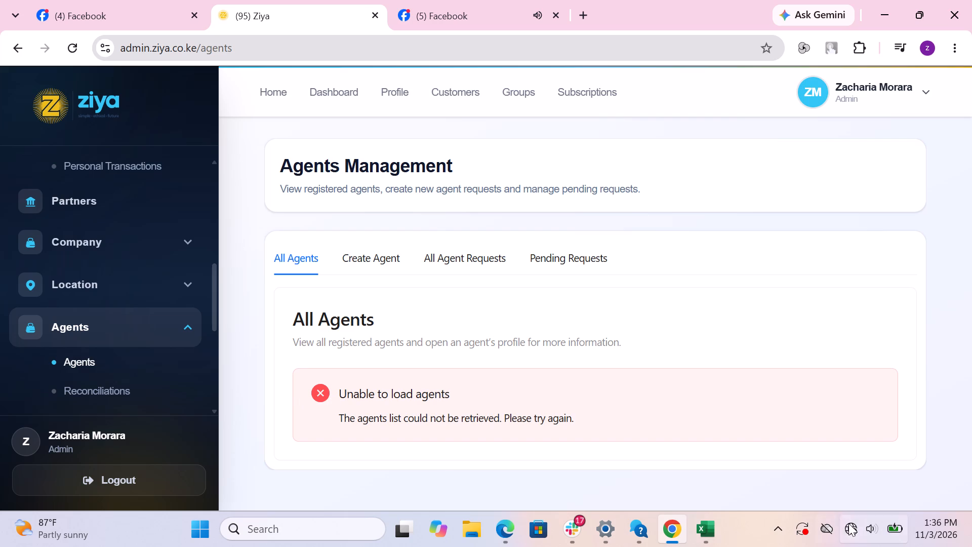
# Reconnect the computer to the WSH-MSA Wi-Fi network.
pyautogui.click(848, 523)
pyautogui.click(759, 248)
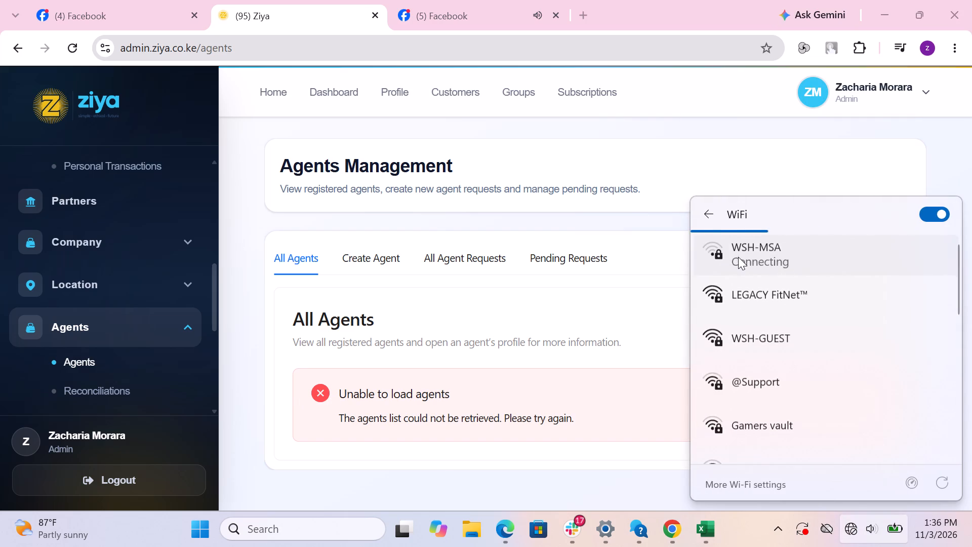
pyautogui.click(738, 257)
pyautogui.click(881, 338)
pyautogui.click(881, 329)
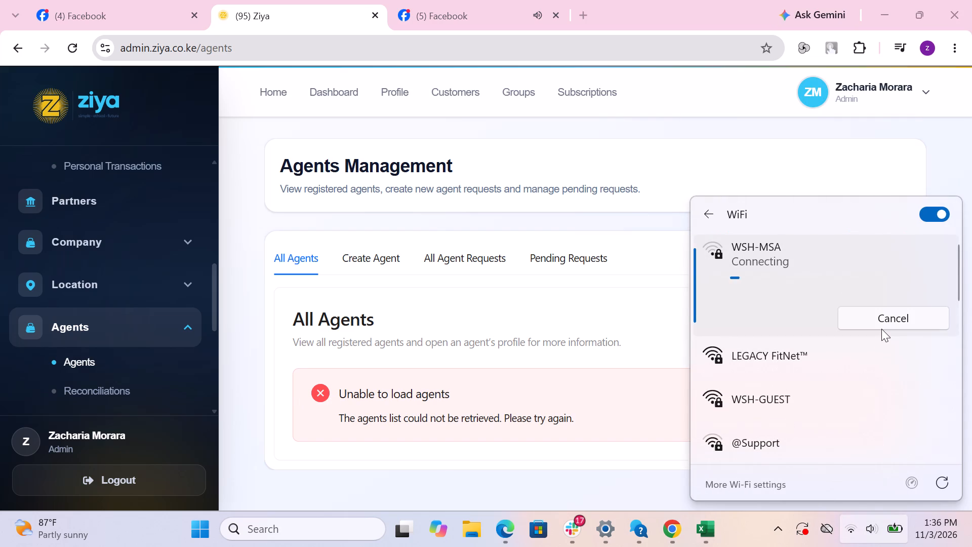
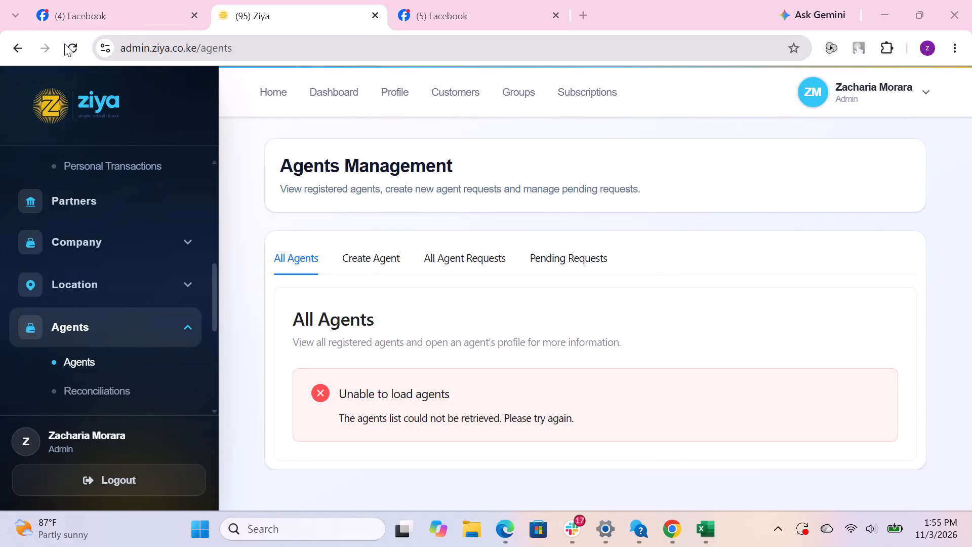
# Reload the Agents Management page and examine the All Agents list across its full width, including balances, status and creation dates.
pyautogui.click(64, 44)
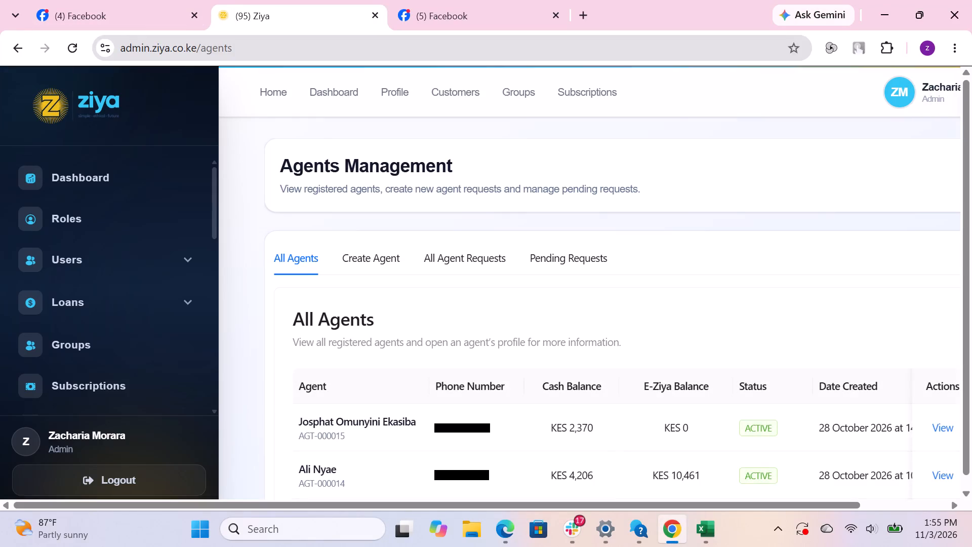
pyautogui.scroll(-4, 514, 358)
pyautogui.scroll(1, 525, 382)
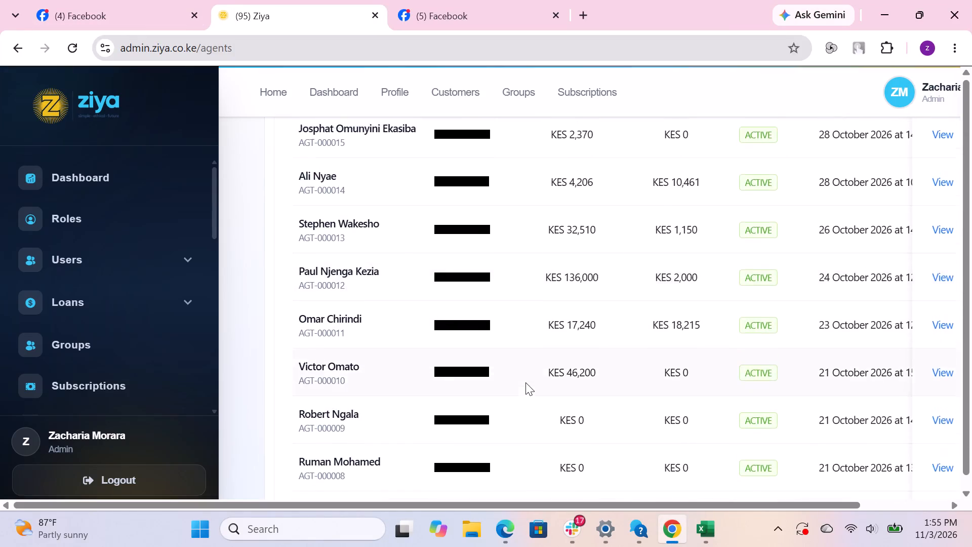
pyautogui.scroll(2, 525, 382)
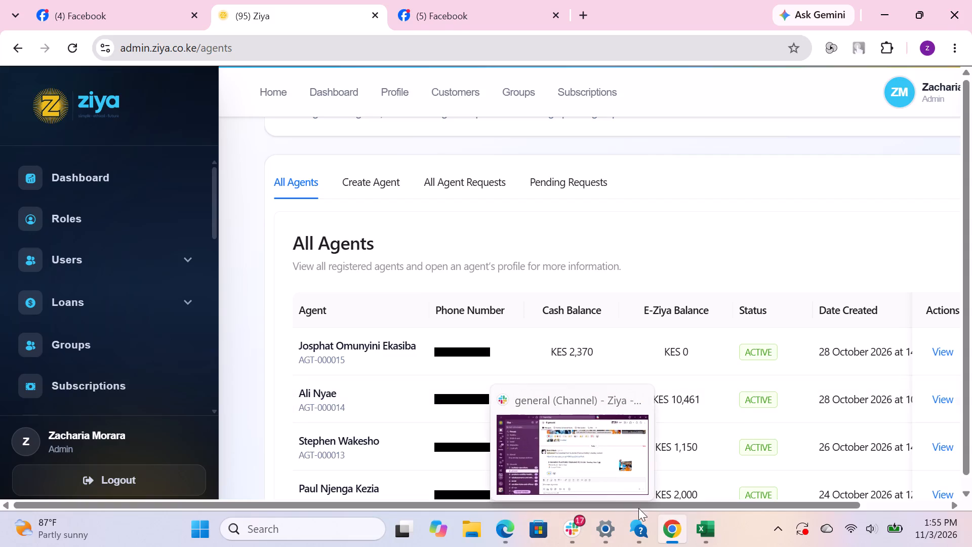
pyautogui.moveTo(640, 508); pyautogui.dragTo(734, 504)
pyautogui.moveTo(806, 506); pyautogui.dragTo(887, 503)
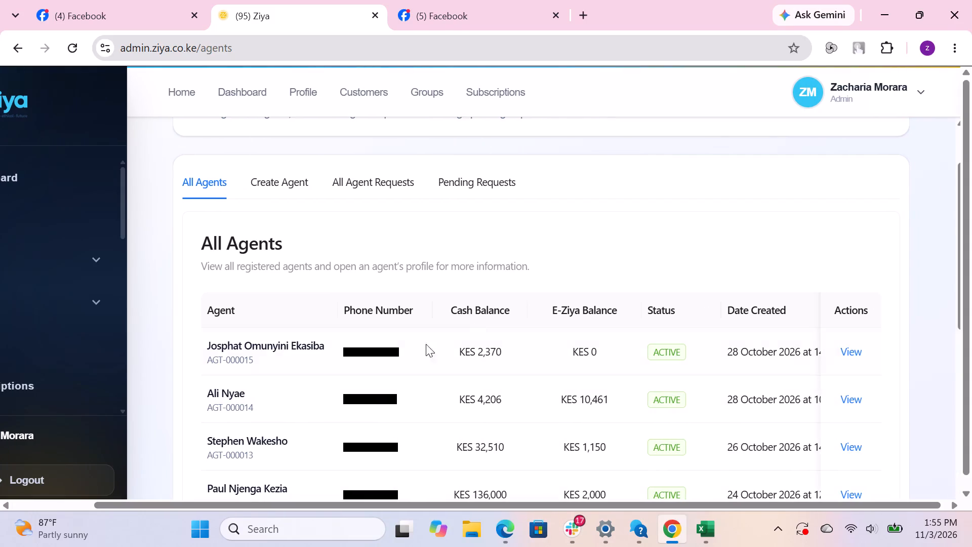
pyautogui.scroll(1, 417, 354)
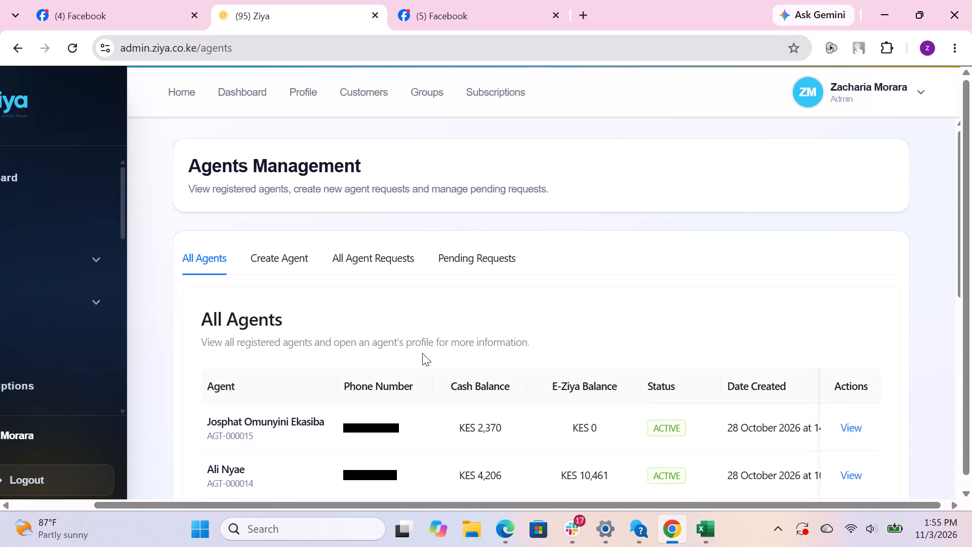
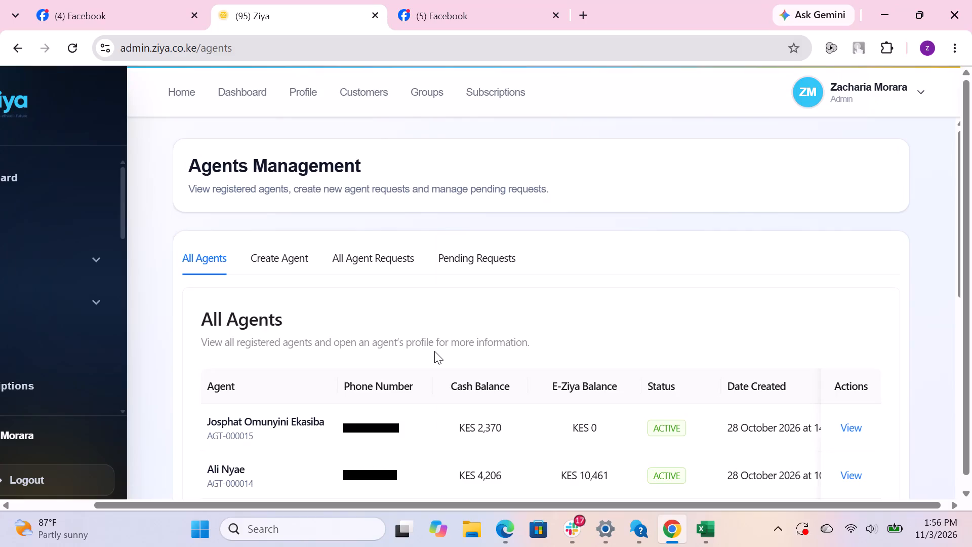
# Confirm the pending KES 22,120 Electronic Value Add in the agent reconciliations and review the full reconciliation list.
pyautogui.scroll(1, 375, 208)
pyautogui.moveTo(293, 504); pyautogui.dragTo(23, 504)
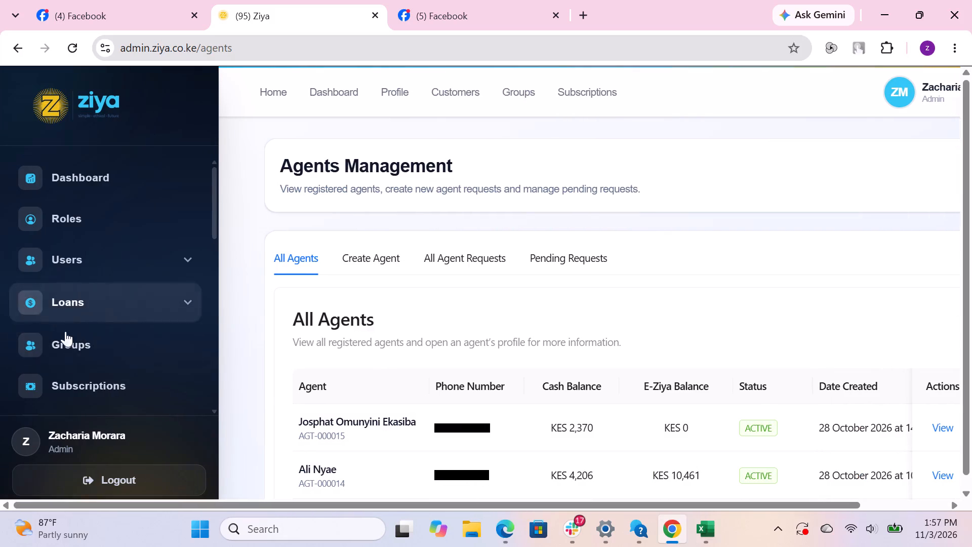
pyautogui.scroll(-3, 100, 389)
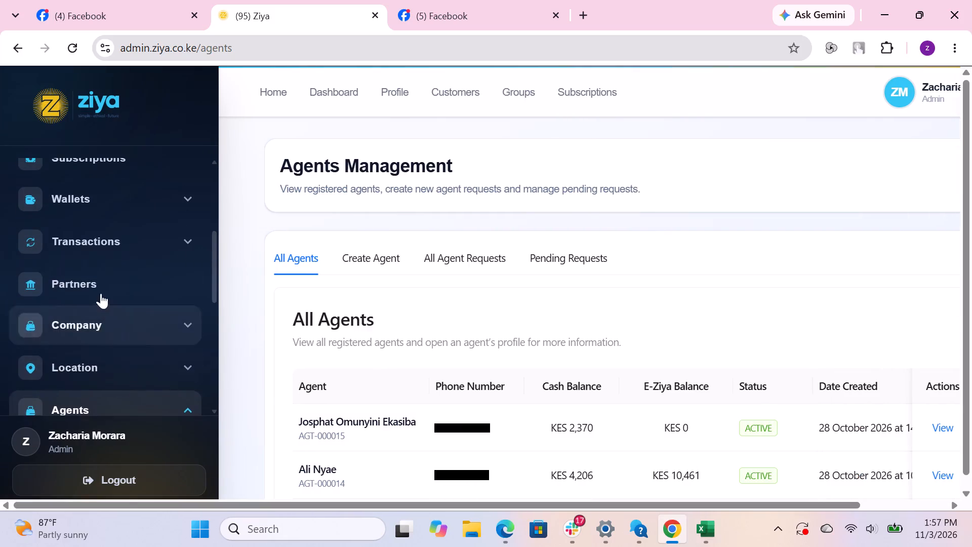
pyautogui.scroll(-1, 102, 294)
pyautogui.click(108, 370)
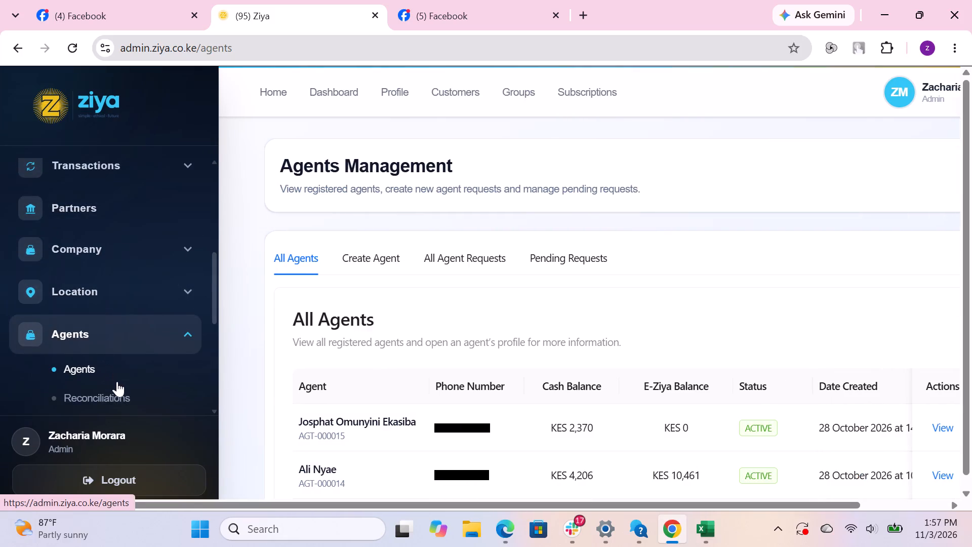
pyautogui.click(89, 395)
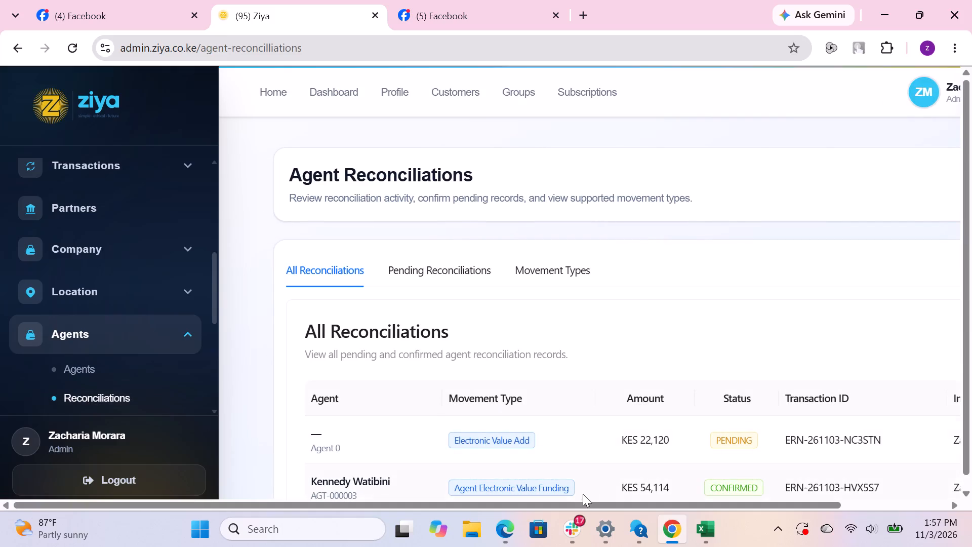
pyautogui.moveTo(582, 504); pyautogui.dragTo(971, 498)
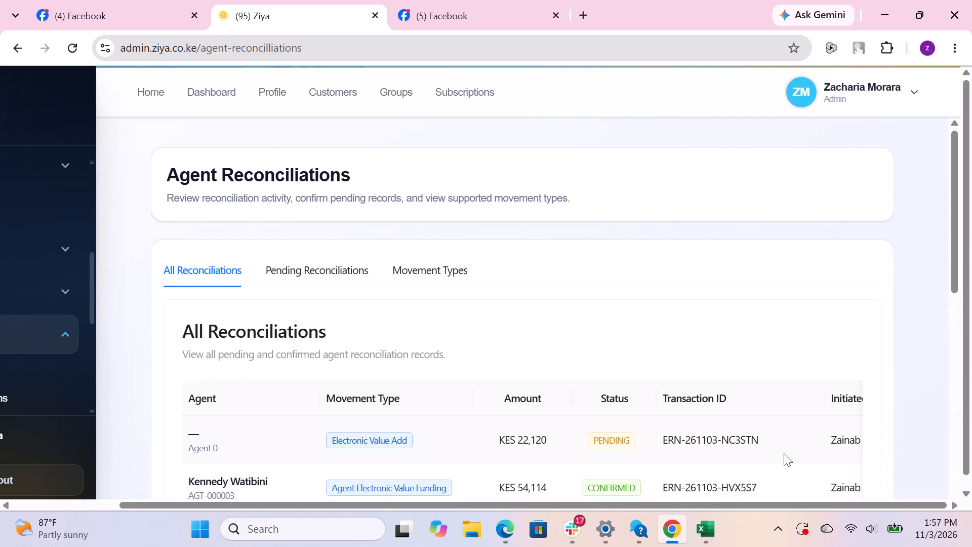
pyautogui.click(347, 282)
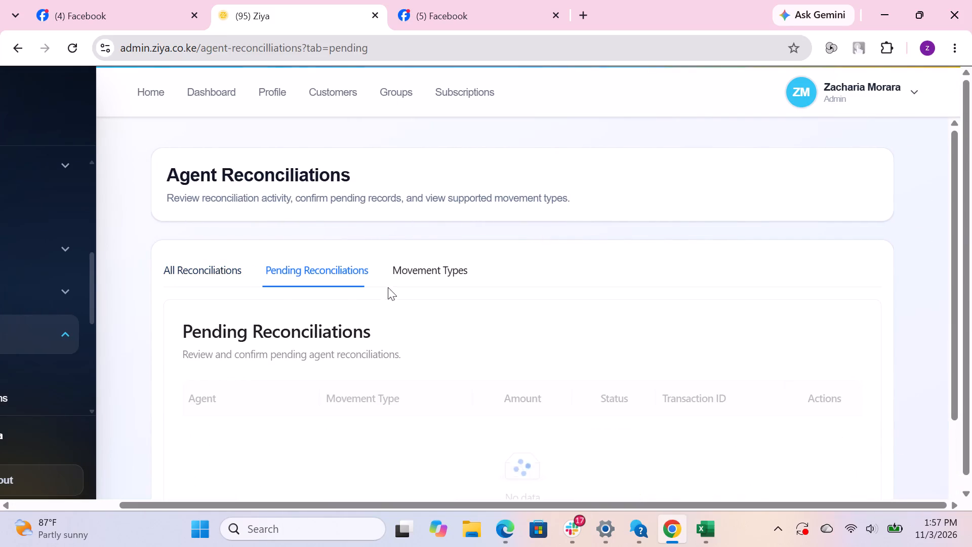
pyautogui.click(826, 436)
pyautogui.click(907, 398)
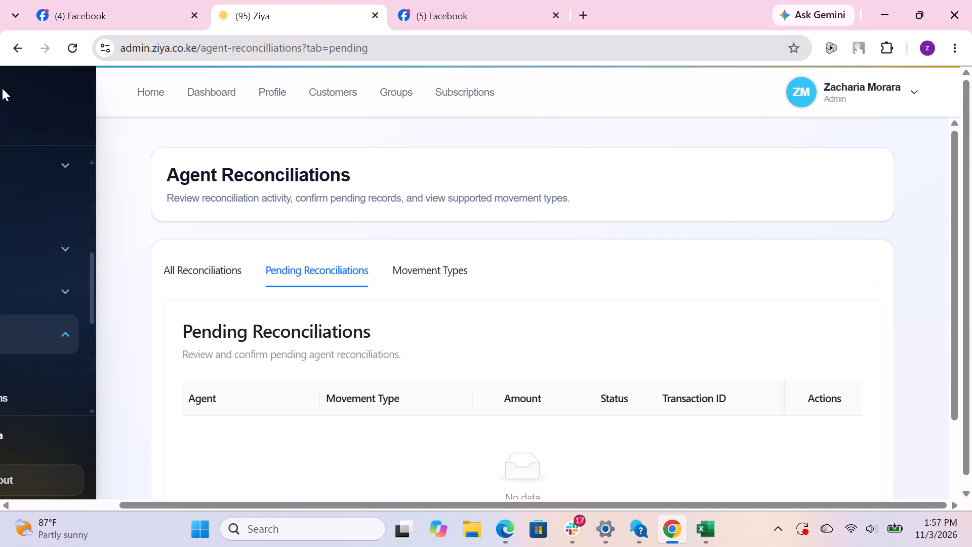
pyautogui.click(199, 271)
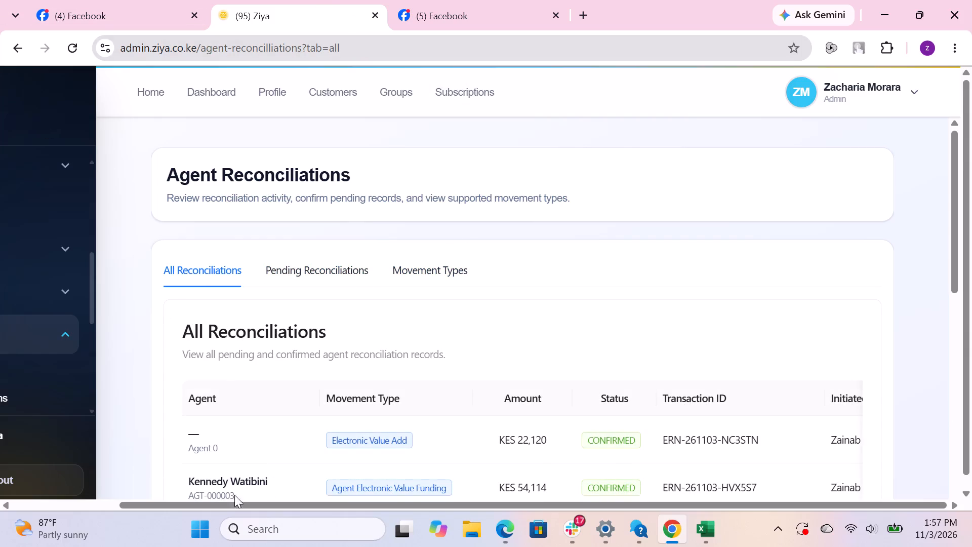
pyautogui.moveTo(216, 507); pyautogui.dragTo(77, 505)
pyautogui.click(117, 365)
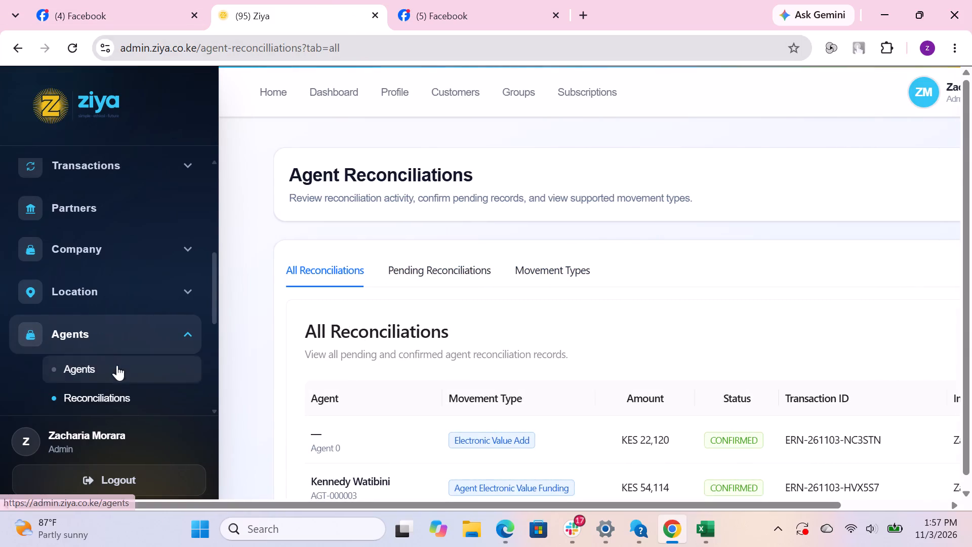
pyautogui.scroll(-3, 474, 340)
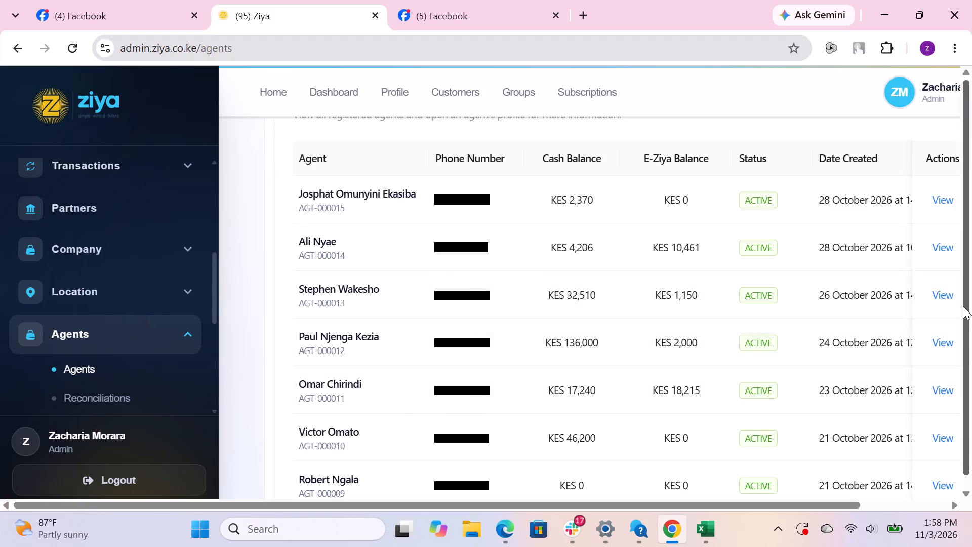
pyautogui.click(952, 296)
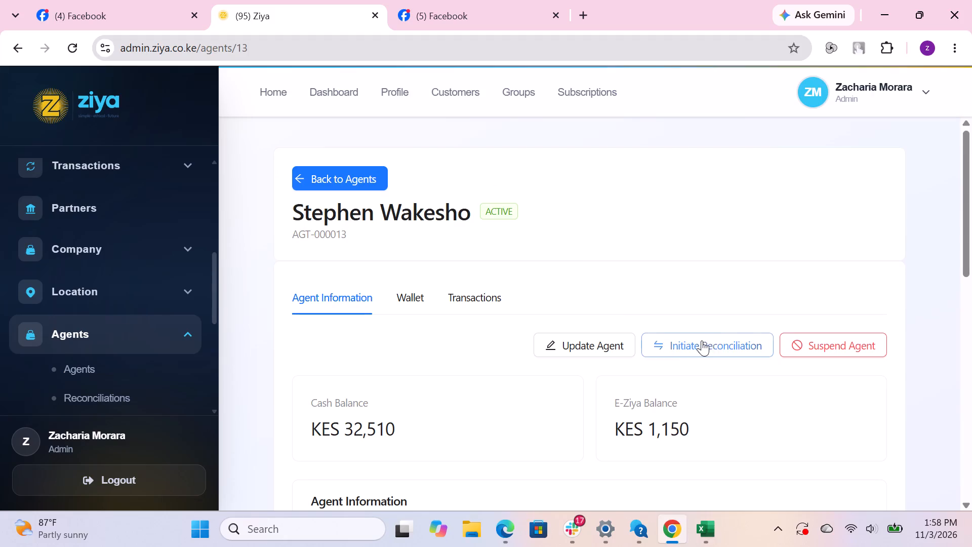
pyautogui.click(707, 340)
pyautogui.click(670, 247)
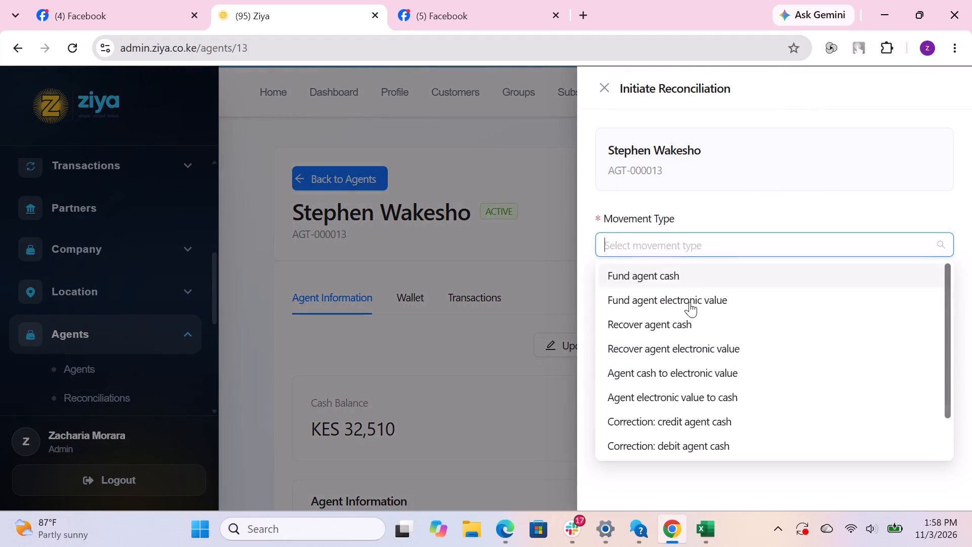
pyautogui.click(690, 296)
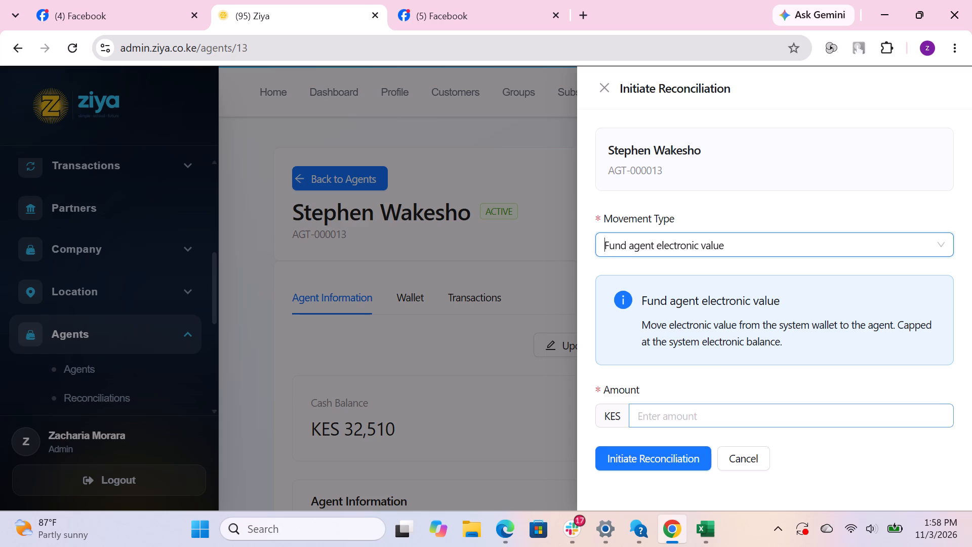
pyautogui.click(681, 404)
pyautogui.write('22')
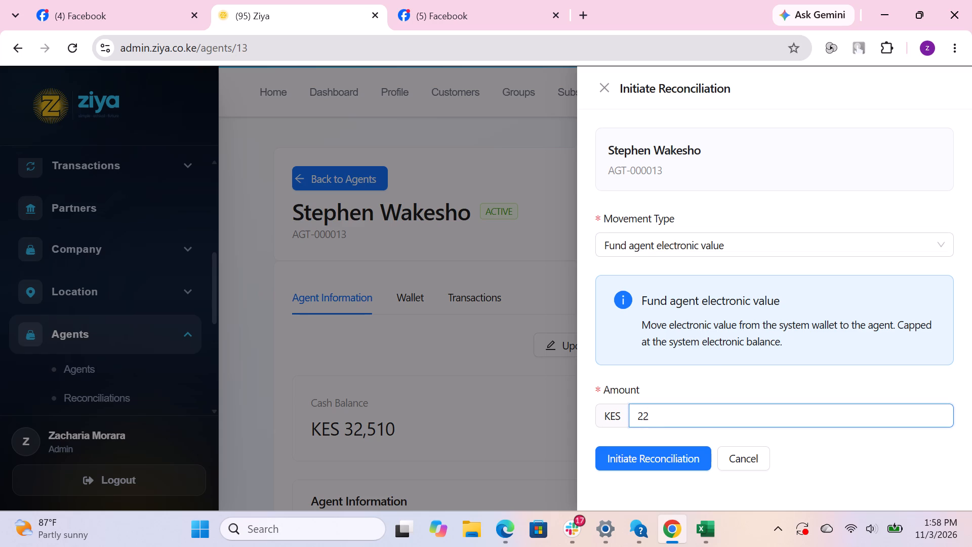
pyautogui.press('BackSpace')
pyautogui.write('212')
pyautogui.press('0')
pyautogui.click(675, 458)
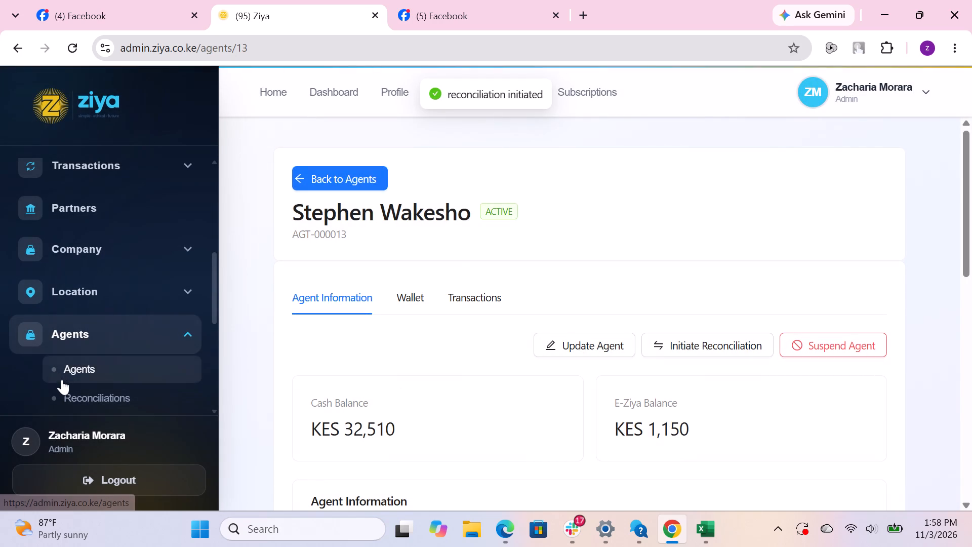
pyautogui.click(67, 392)
pyautogui.click(445, 270)
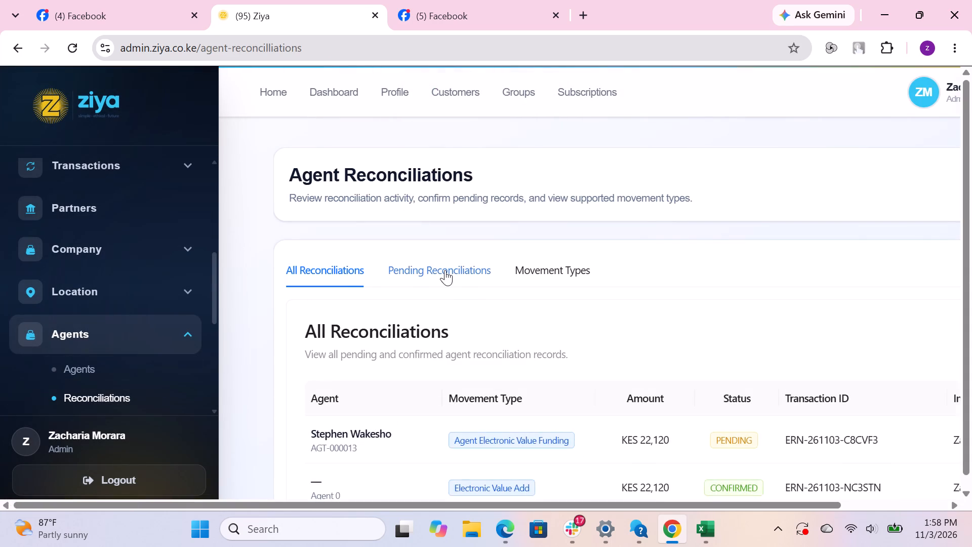
pyautogui.scroll(-1, 435, 412)
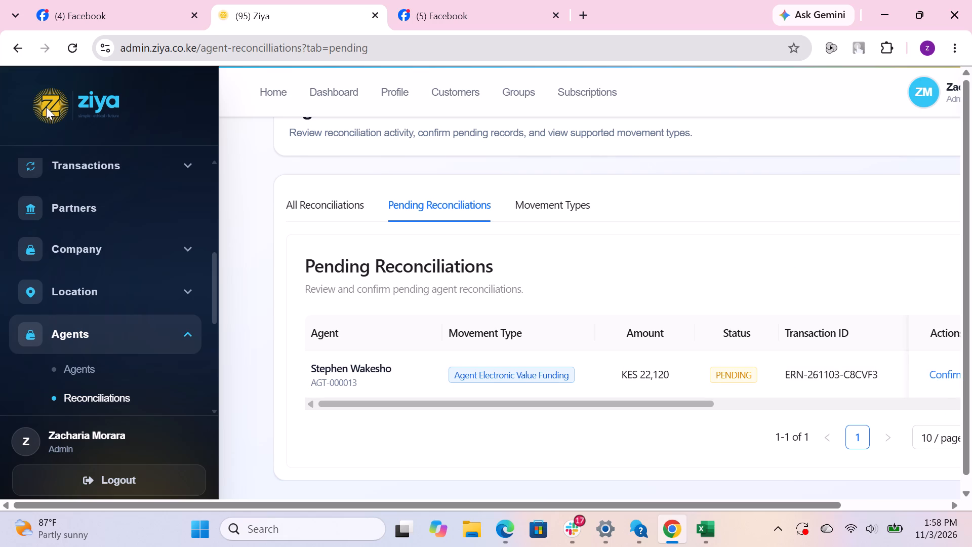
pyautogui.click(69, 44)
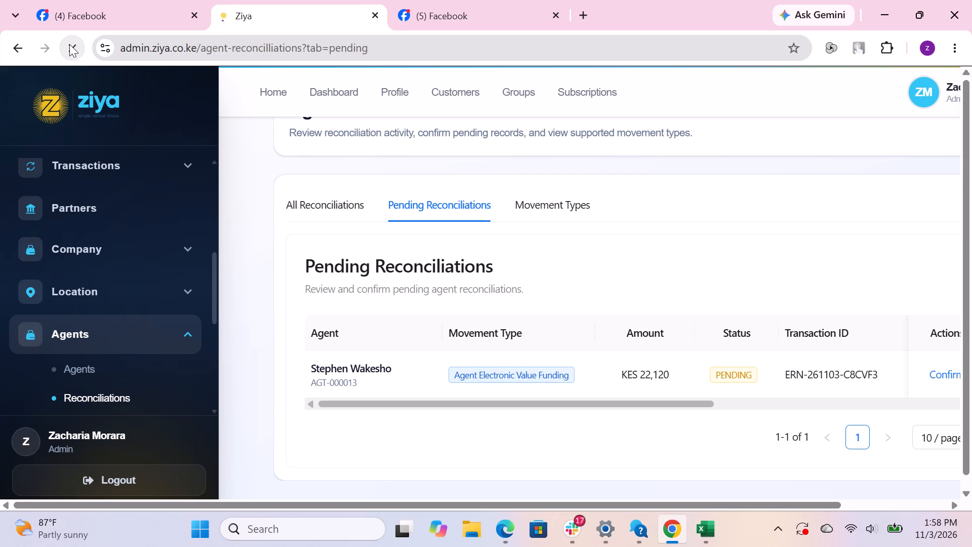
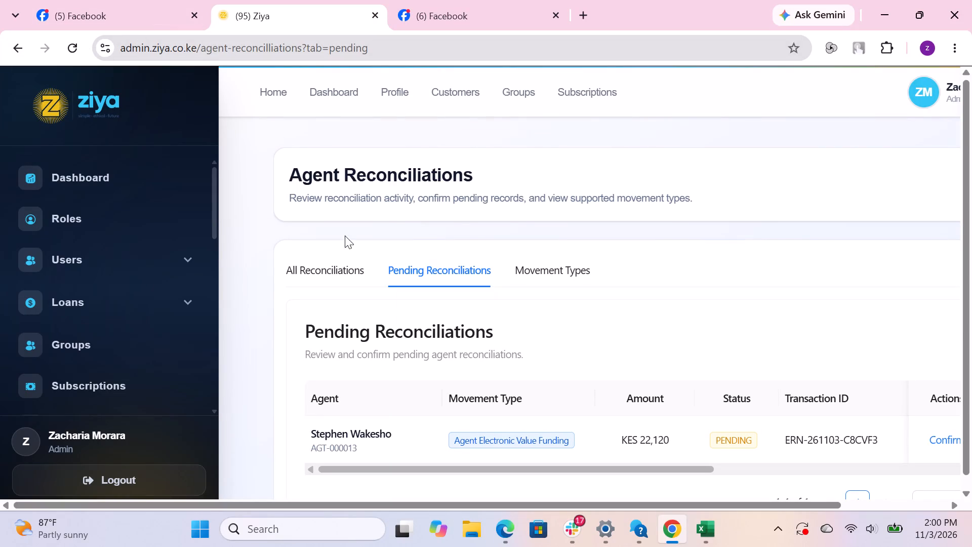
pyautogui.moveTo(738, 502); pyautogui.dragTo(931, 508)
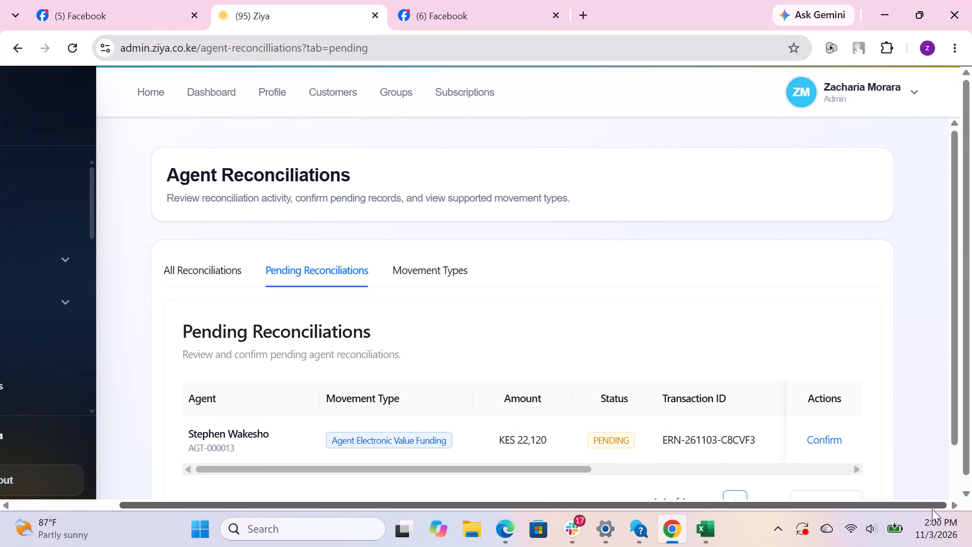
pyautogui.click(69, 51)
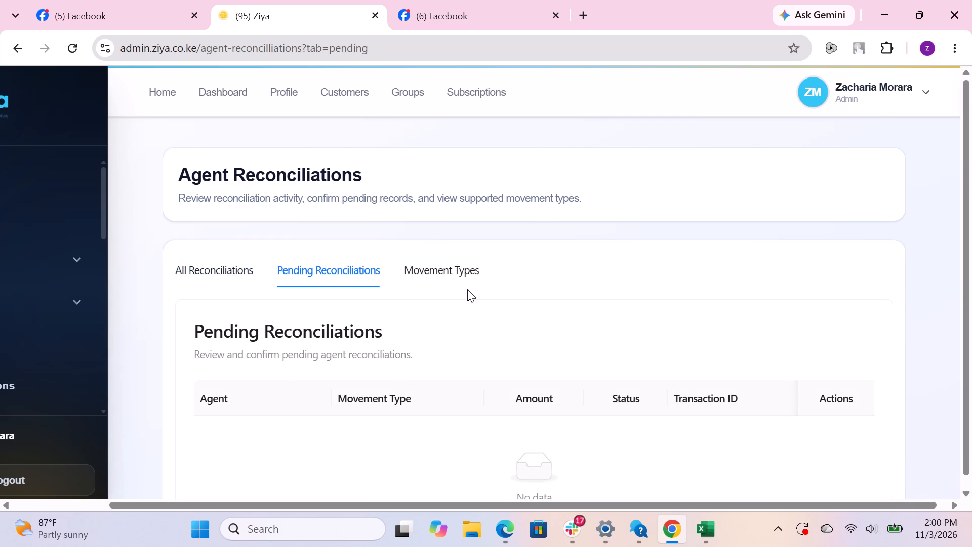
# Show all agent reconciliations and examine the movement types, amounts, statuses and transaction IDs of the listed records.
pyautogui.click(201, 269)
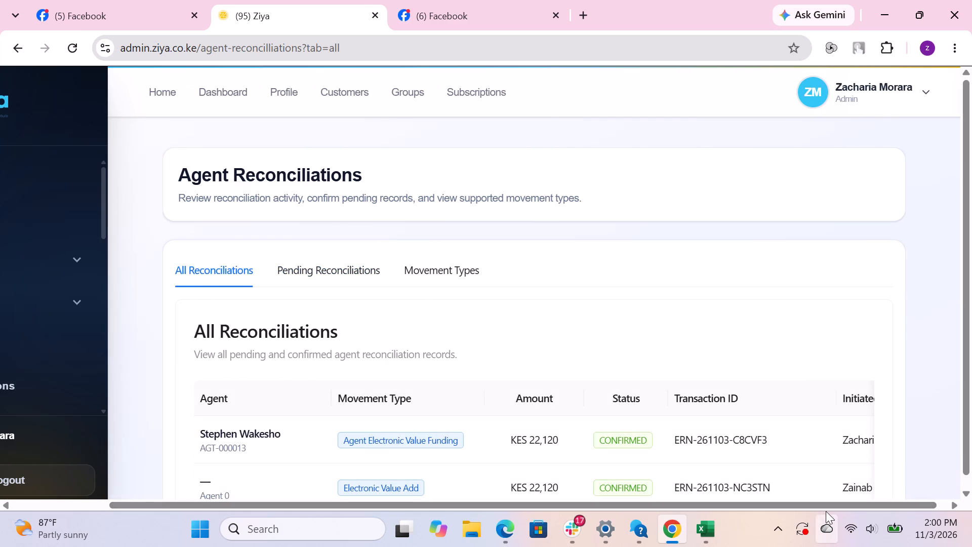
pyautogui.moveTo(831, 504); pyautogui.dragTo(939, 505)
pyautogui.tripleClick(971, 494)
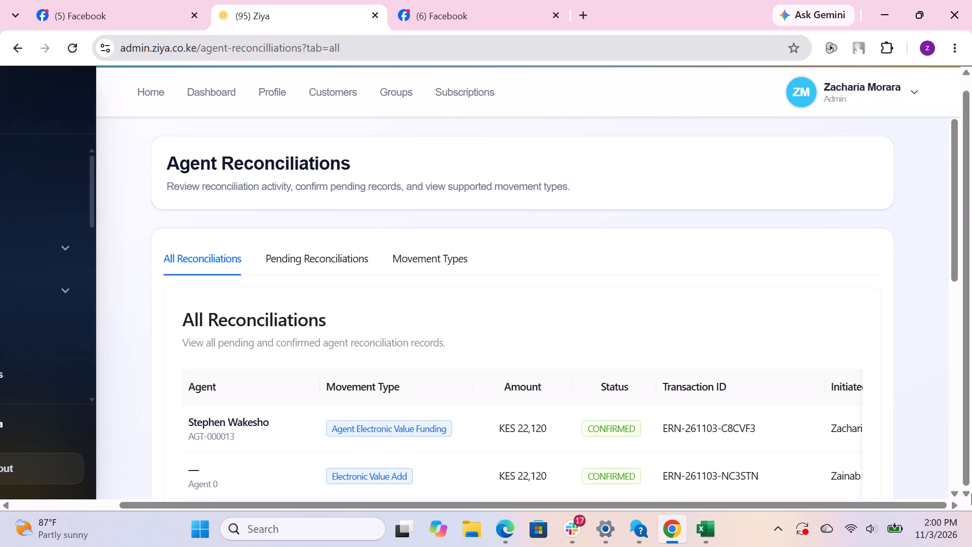
pyautogui.click(971, 493)
pyautogui.click(969, 497)
pyautogui.click(961, 485)
pyautogui.scroll(-3, 853, 475)
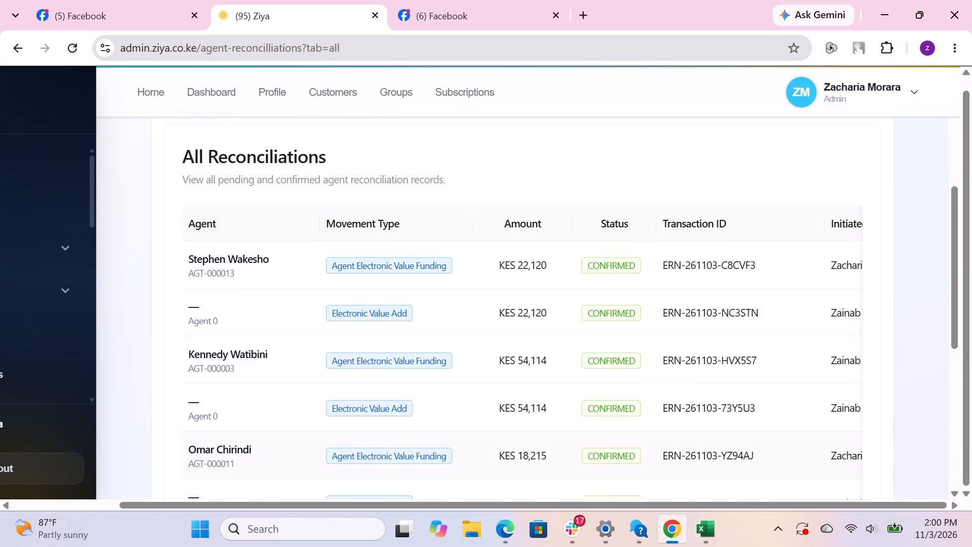
pyautogui.scroll(-2, 841, 471)
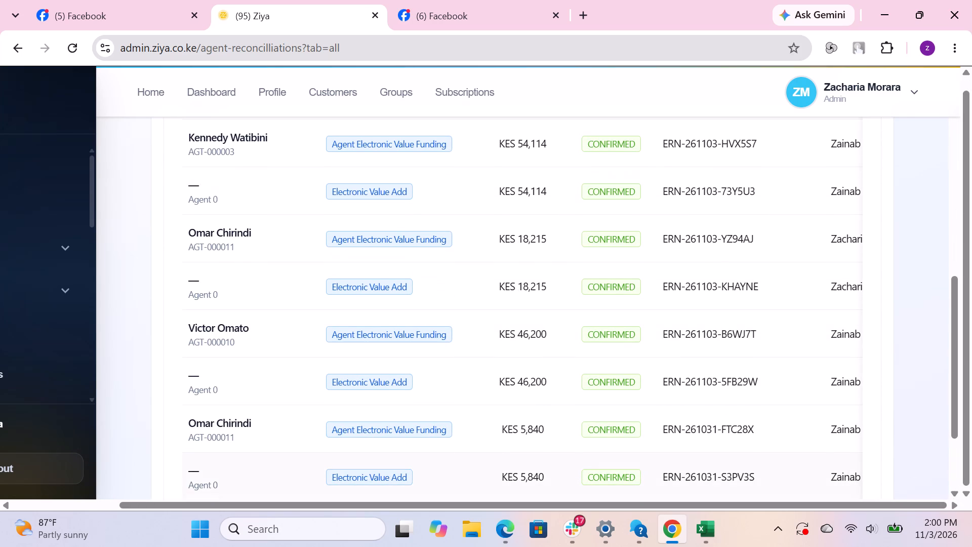
# Switch to the Facebook reel and check the chats and the new like notification, viewing the reel with its comments.
pyautogui.click(436, 16)
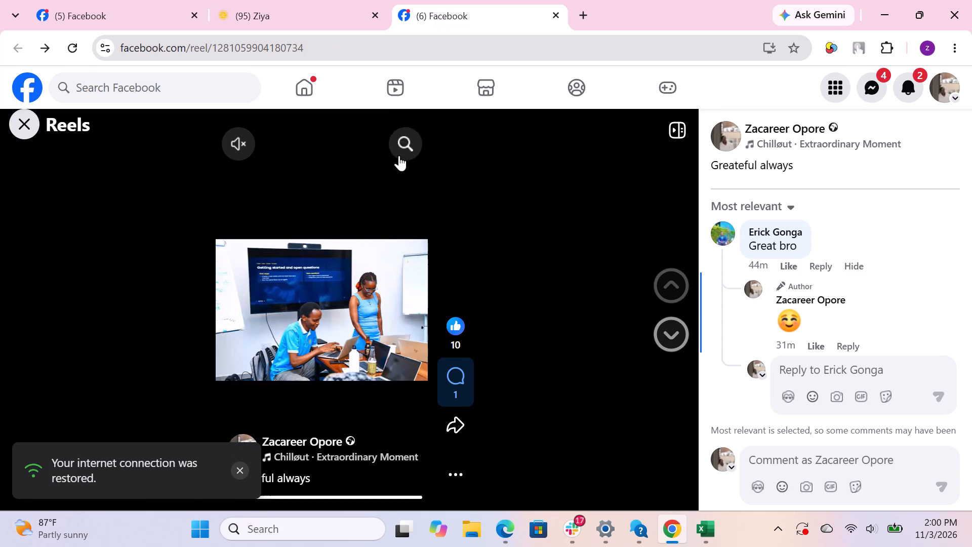
pyautogui.click(36, 114)
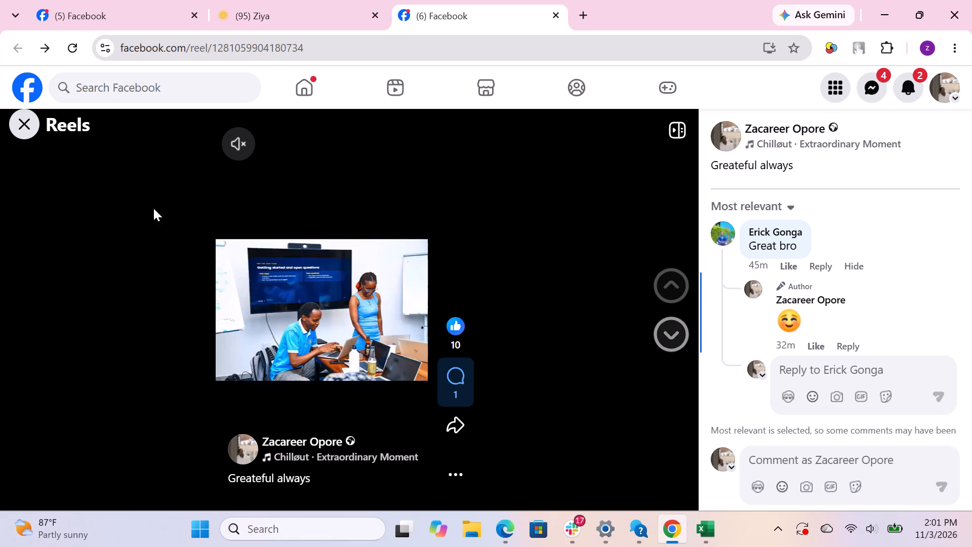
pyautogui.click(873, 85)
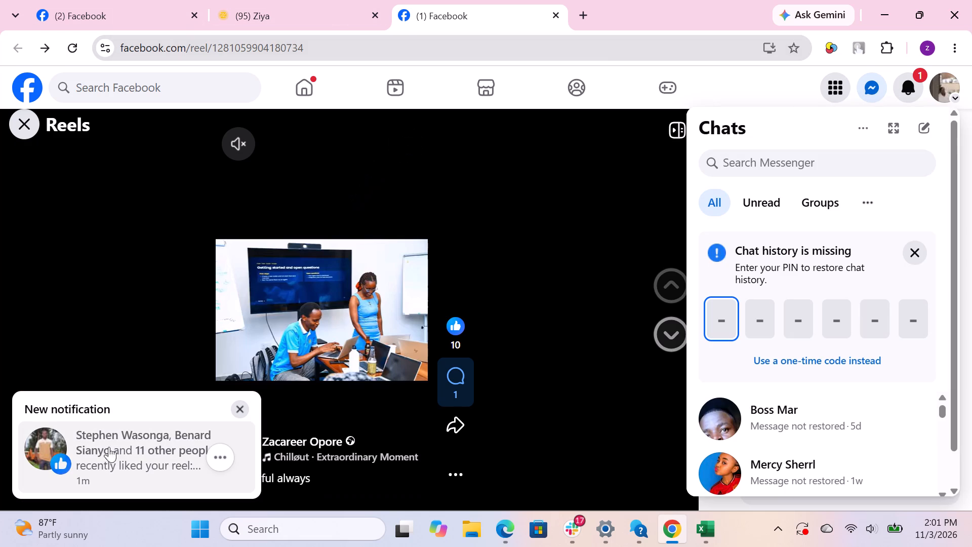
pyautogui.click(136, 460)
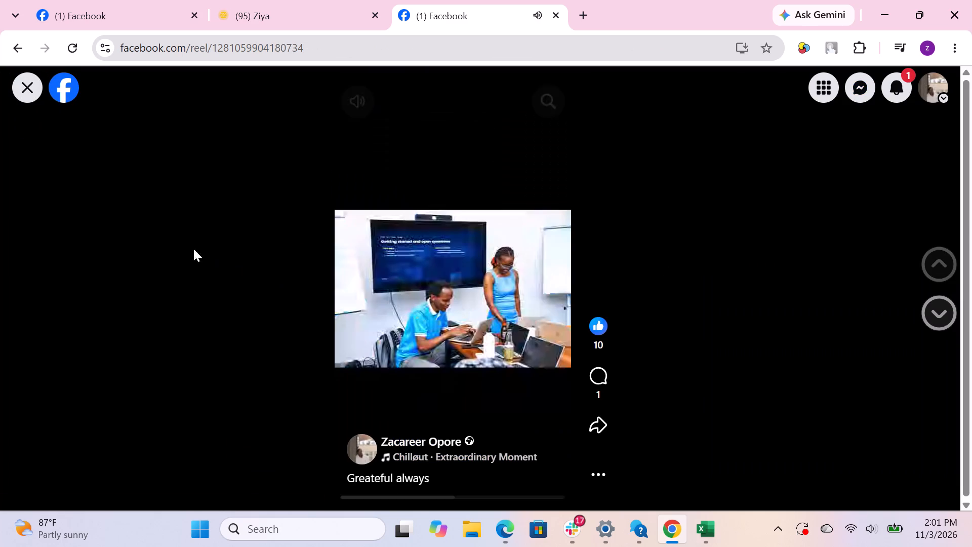
pyautogui.click(32, 84)
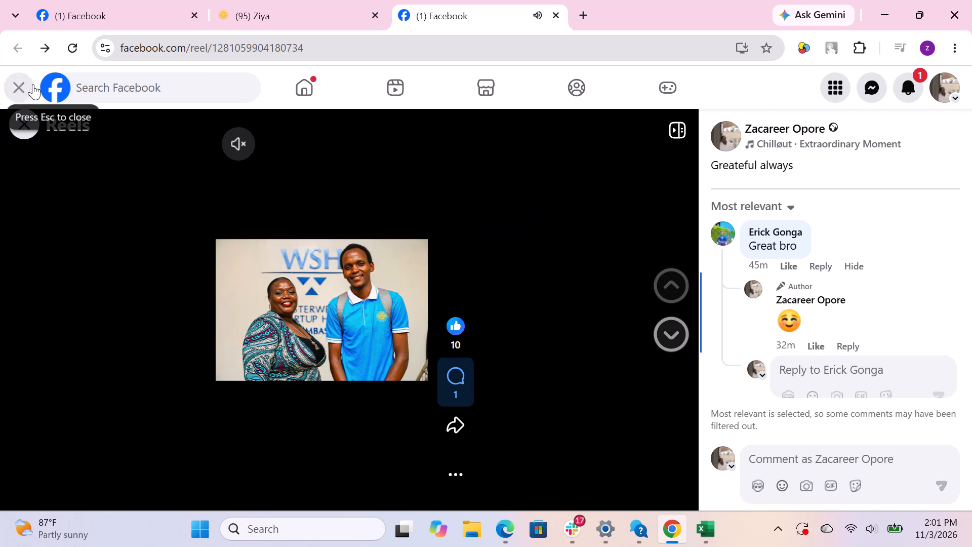
pyautogui.scroll(-5, 832, 211)
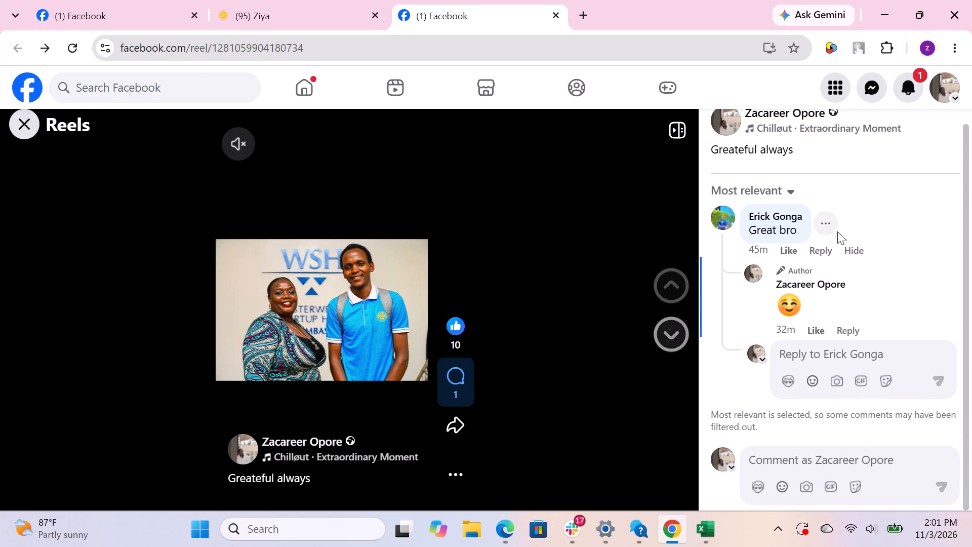
pyautogui.click(412, 171)
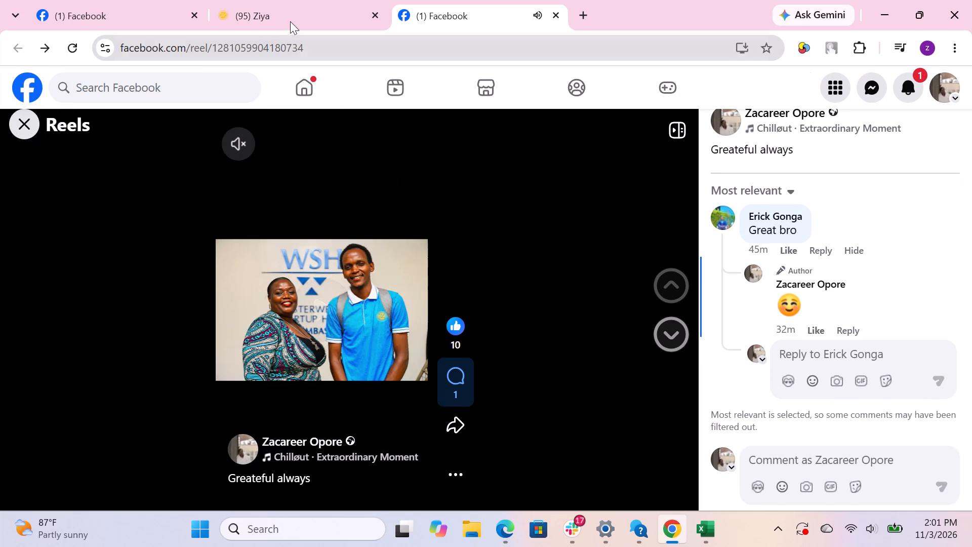
# Close the Facebook reel page and return to the end of the first page of all agent reconciliations in Ziya.
pyautogui.click(290, 19)
pyautogui.click(491, 26)
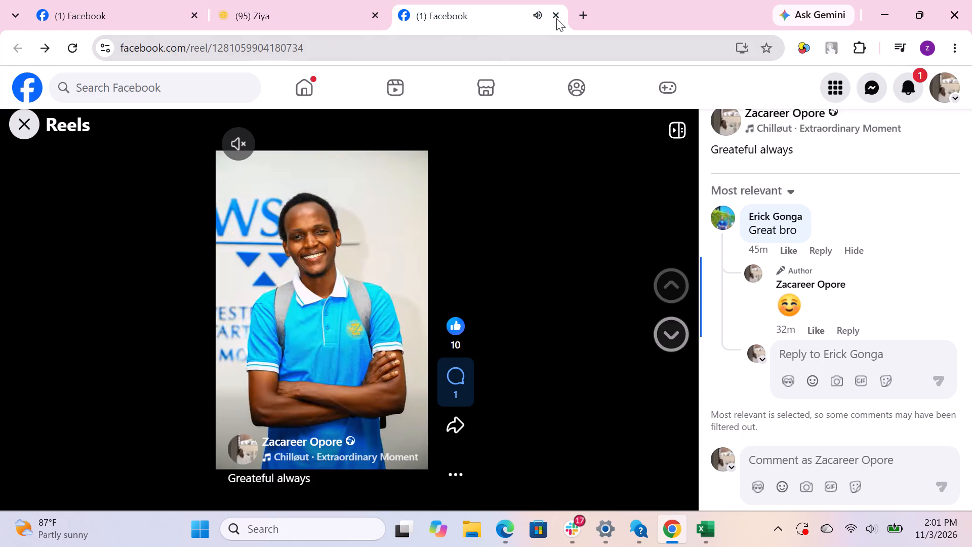
pyautogui.click(557, 18)
pyautogui.scroll(-8, 336, 206)
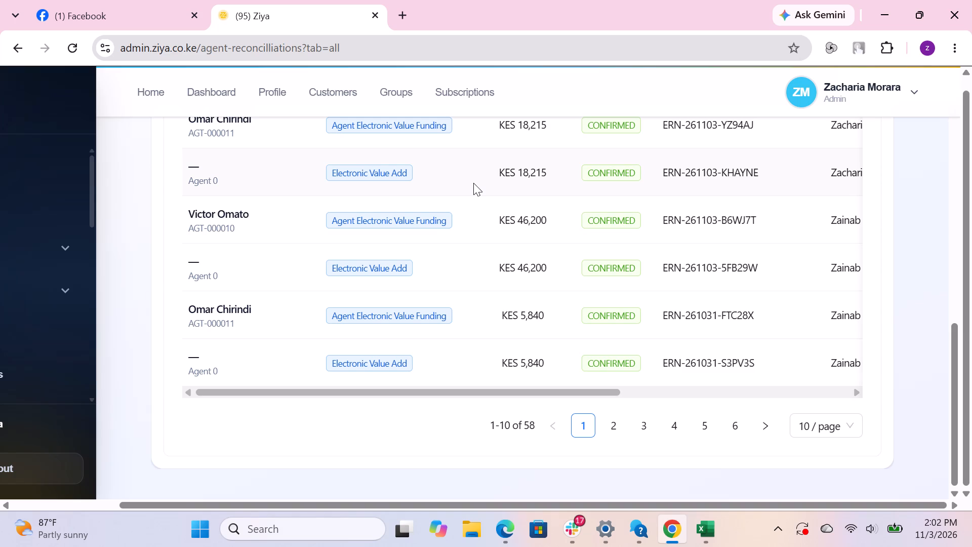
pyautogui.scroll(10, 135, 338)
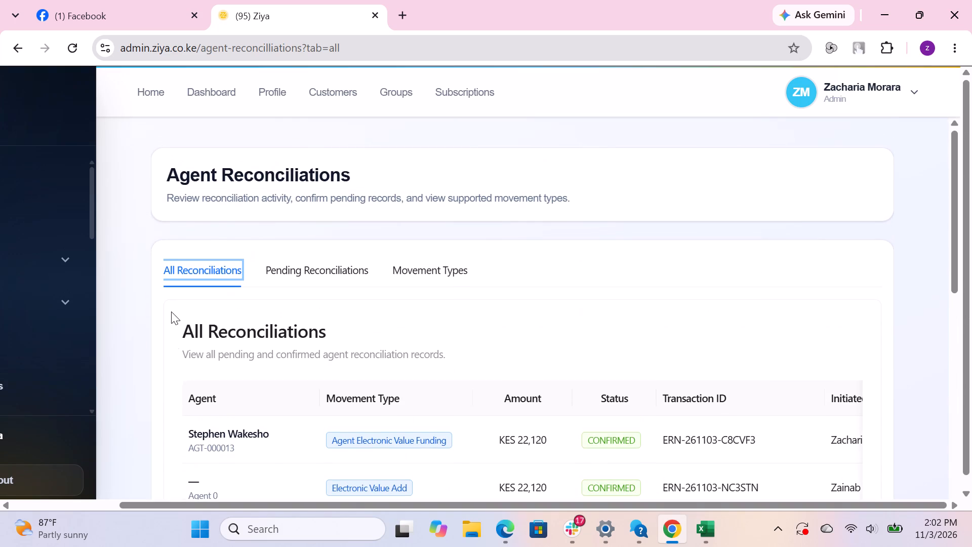
pyautogui.click(196, 396)
pyautogui.scroll(3, 182, 327)
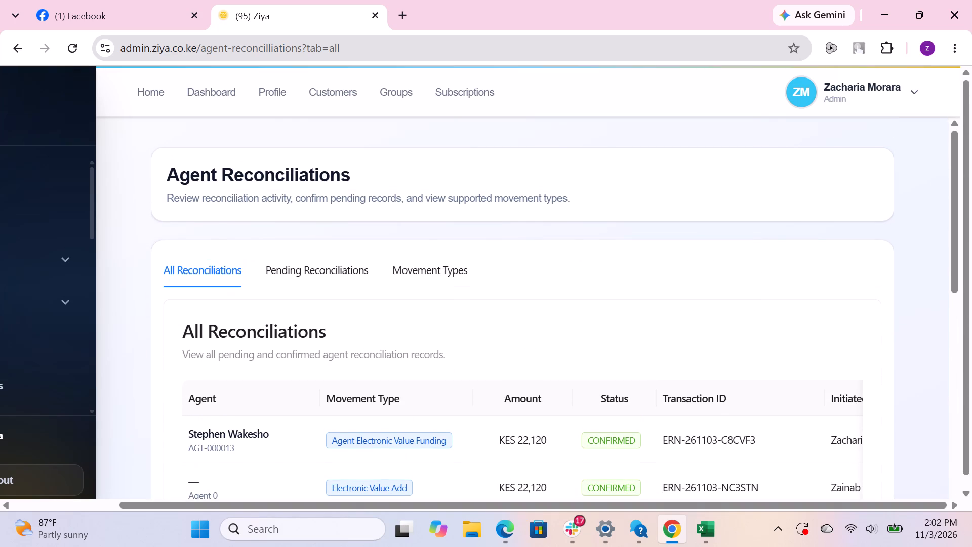
pyautogui.scroll(1, 184, 327)
pyautogui.scroll(-1, 34, 373)
pyautogui.moveTo(171, 502); pyautogui.dragTo(167, 502)
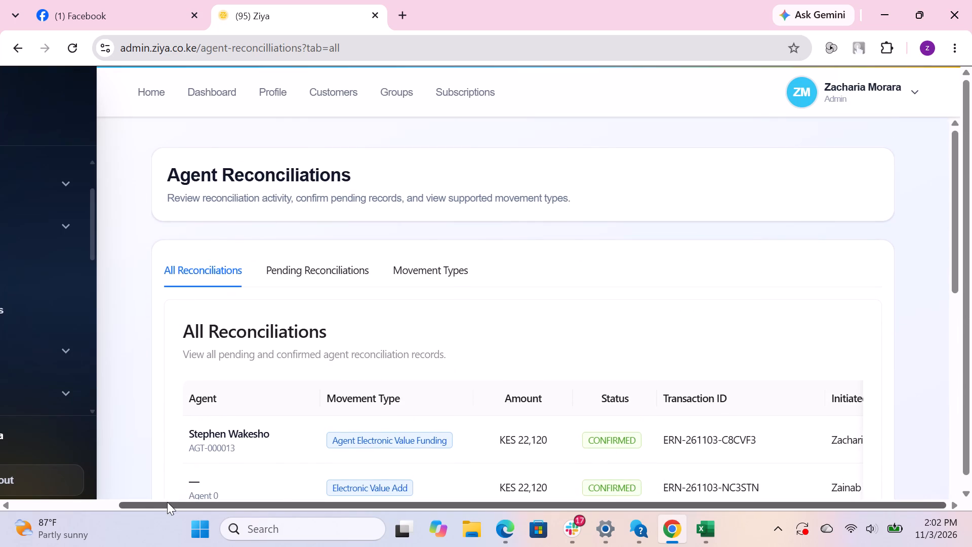
pyautogui.moveTo(167, 502); pyautogui.dragTo(38, 499)
pyautogui.scroll(-4, 69, 392)
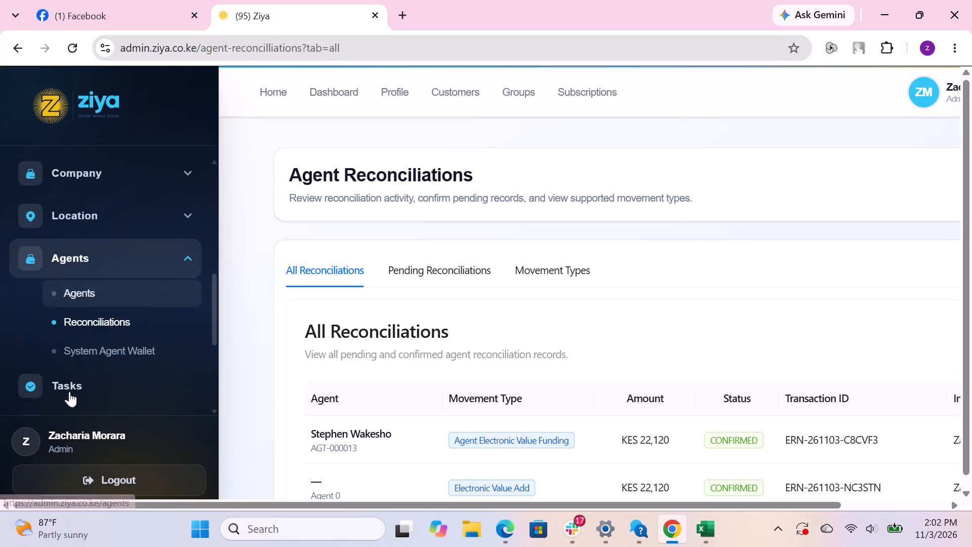
pyautogui.click(73, 289)
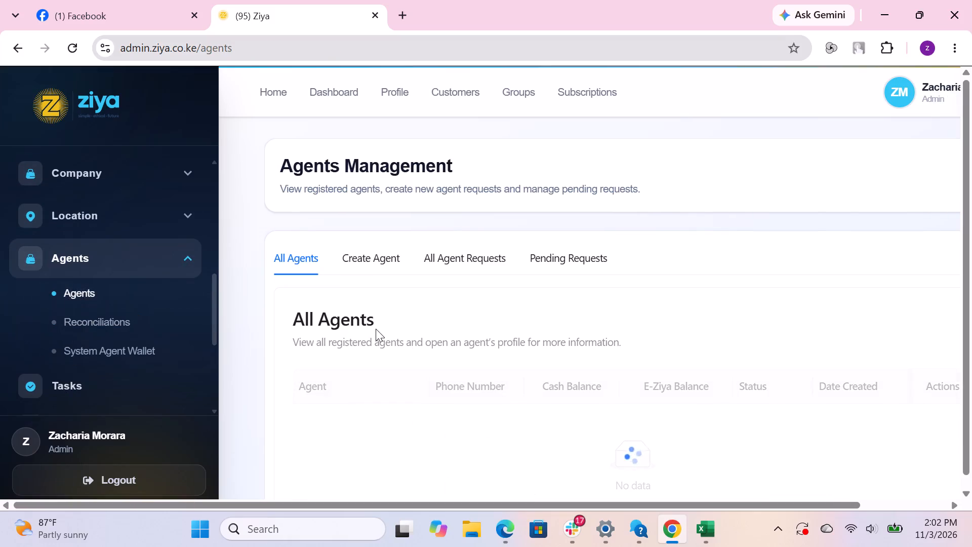
pyautogui.scroll(-3, 382, 330)
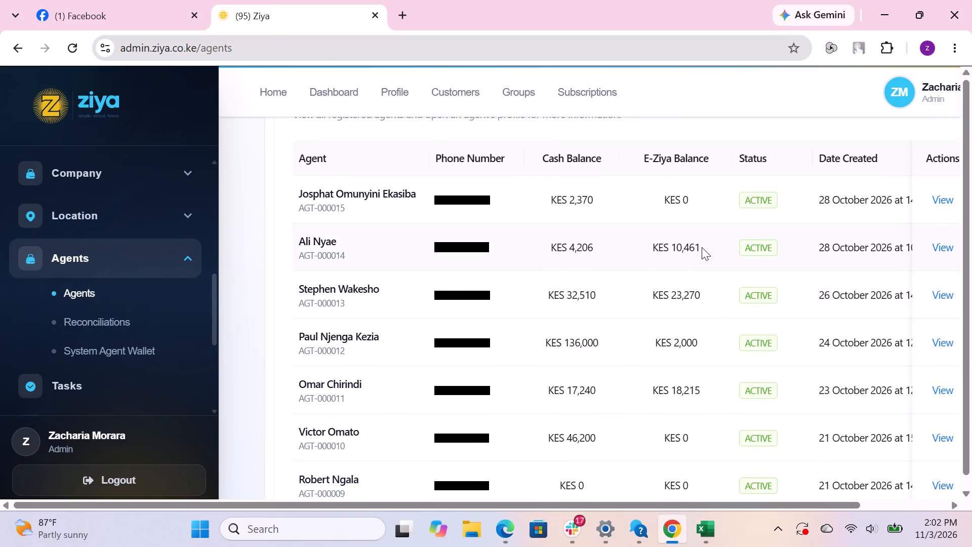
pyautogui.moveTo(702, 247); pyautogui.dragTo(557, 259)
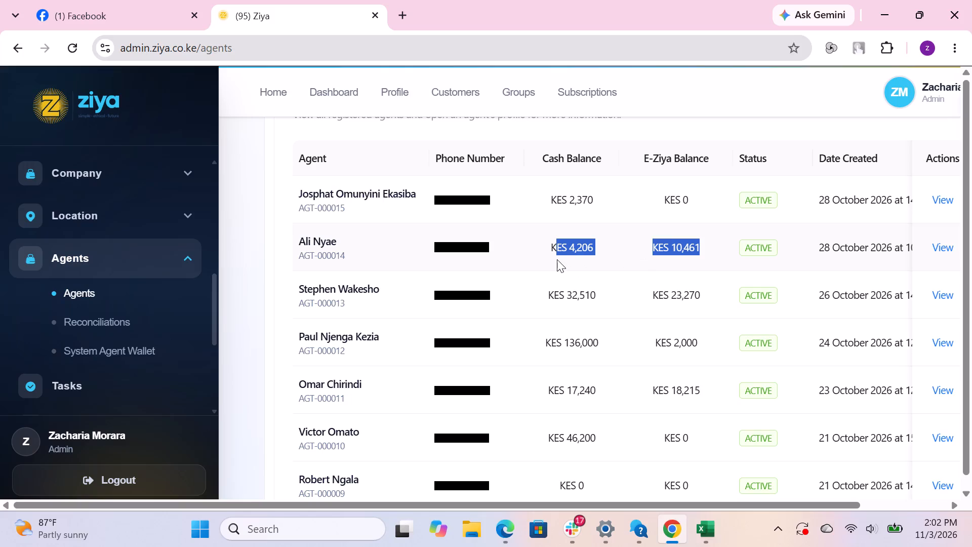